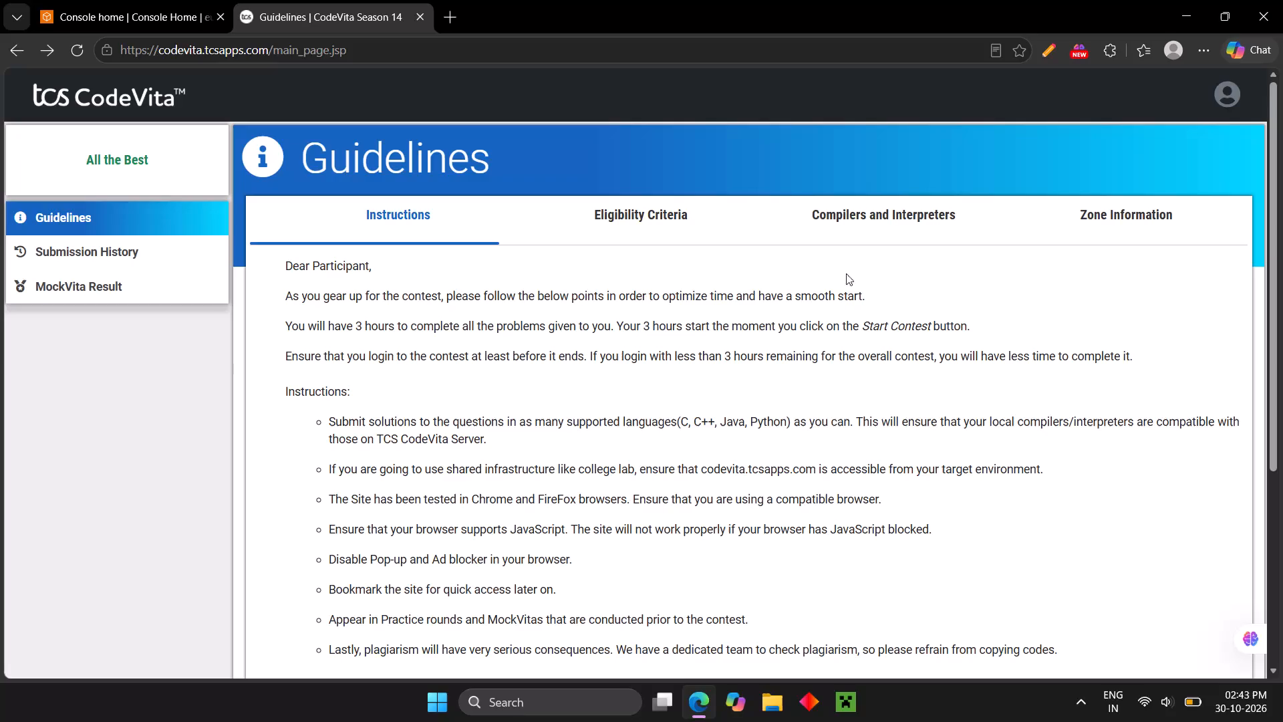
# Switch from the CodeVita guidelines page to the AWS Console Home page.
pyautogui.moveTo(790, 107); pyautogui.dragTo(567, 48)
pyautogui.click(155, 0)
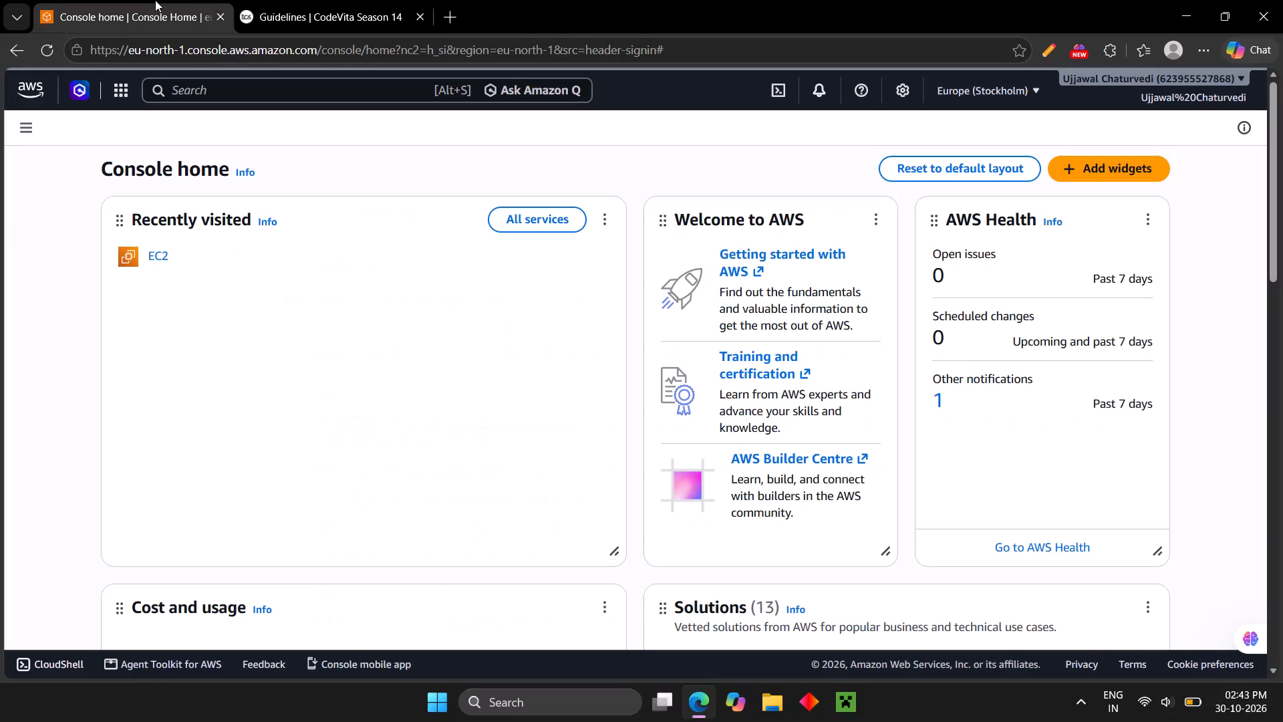
pyautogui.click(313, 0)
pyautogui.click(195, 521)
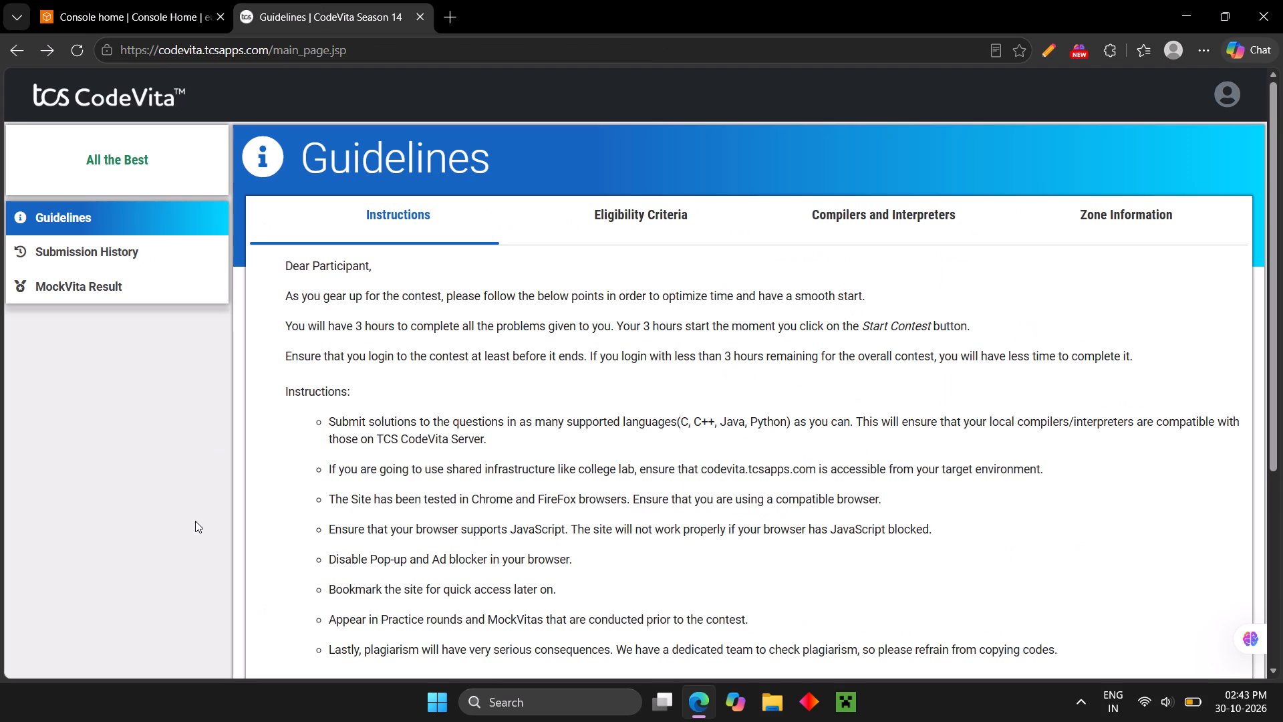
pyautogui.click(126, 27)
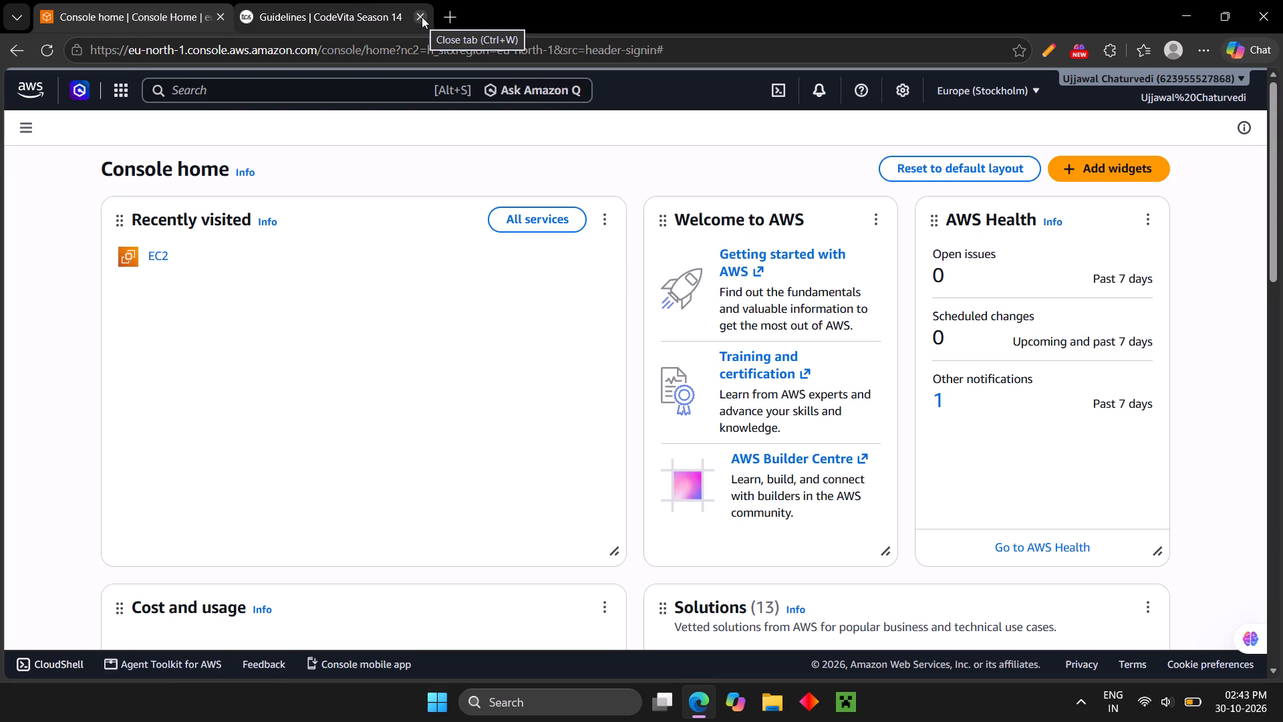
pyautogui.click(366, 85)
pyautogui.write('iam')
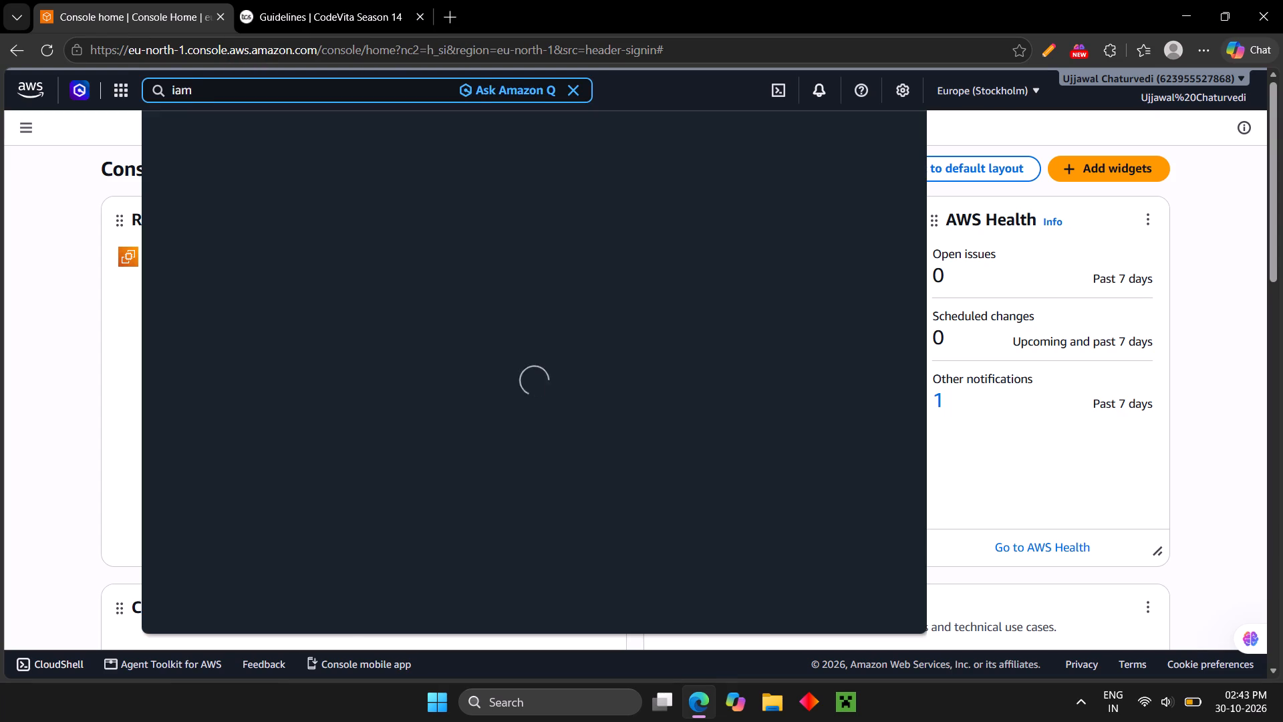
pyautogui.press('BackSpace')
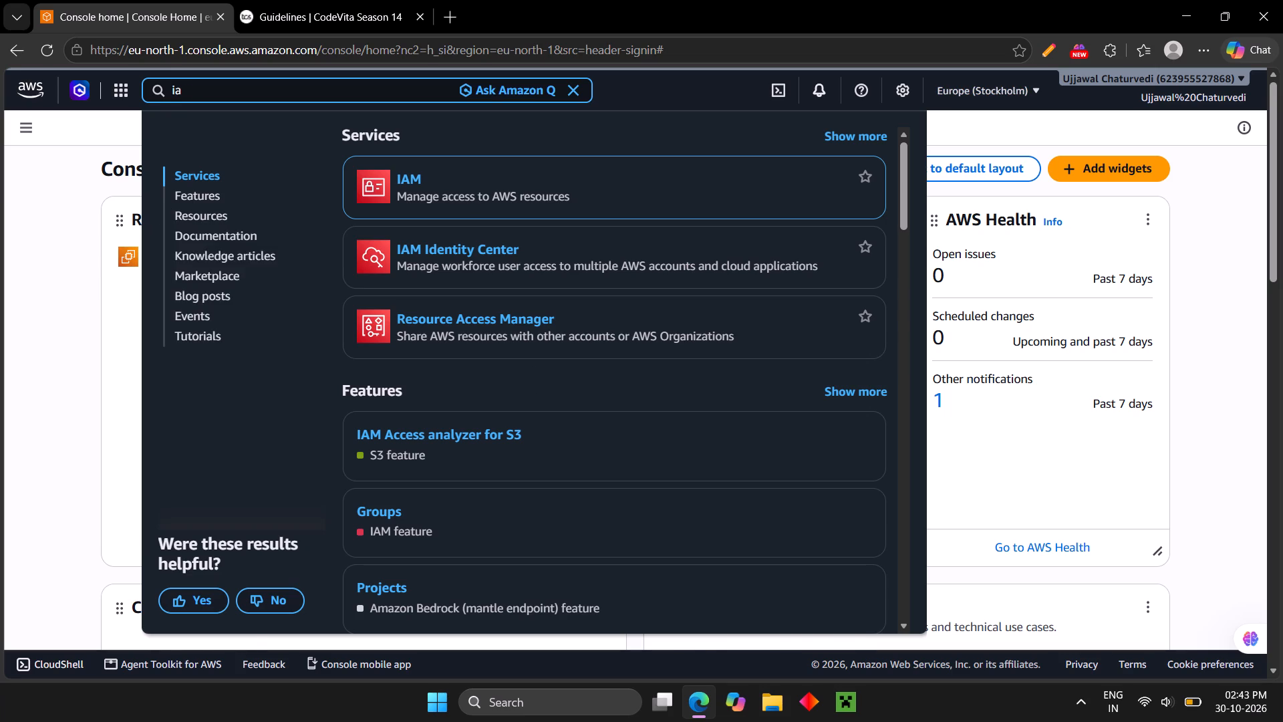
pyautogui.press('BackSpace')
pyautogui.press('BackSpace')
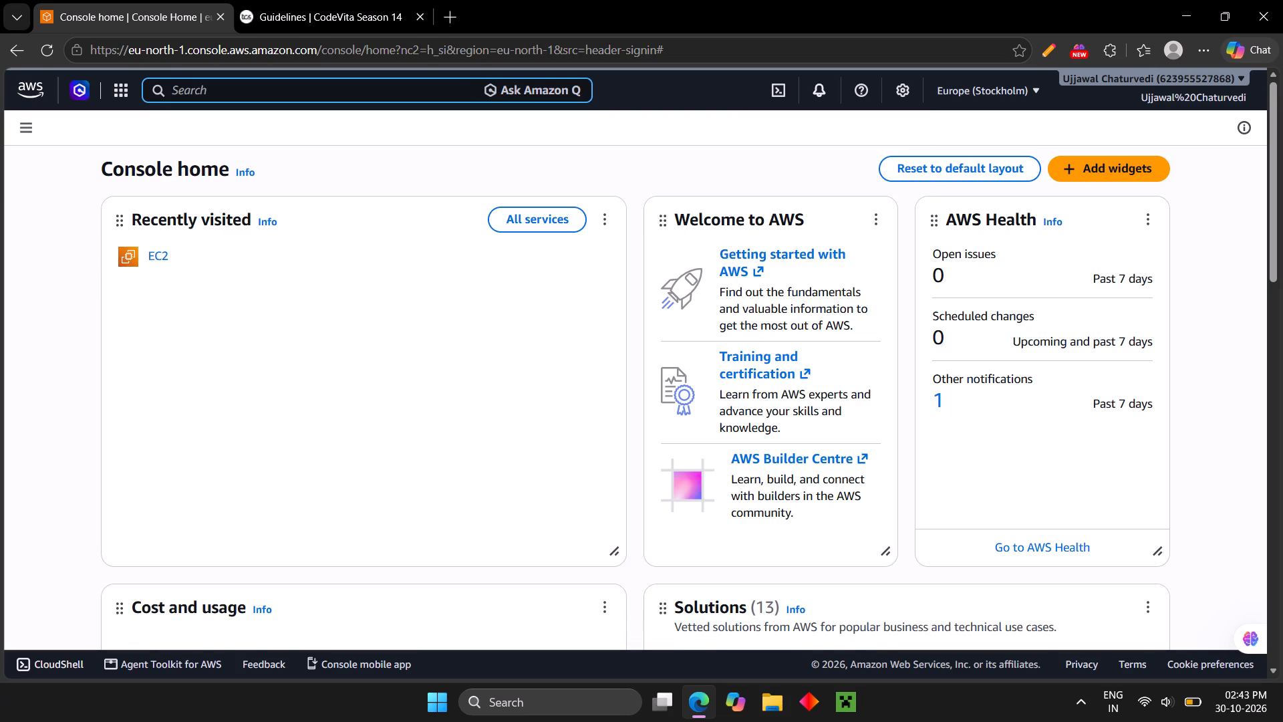
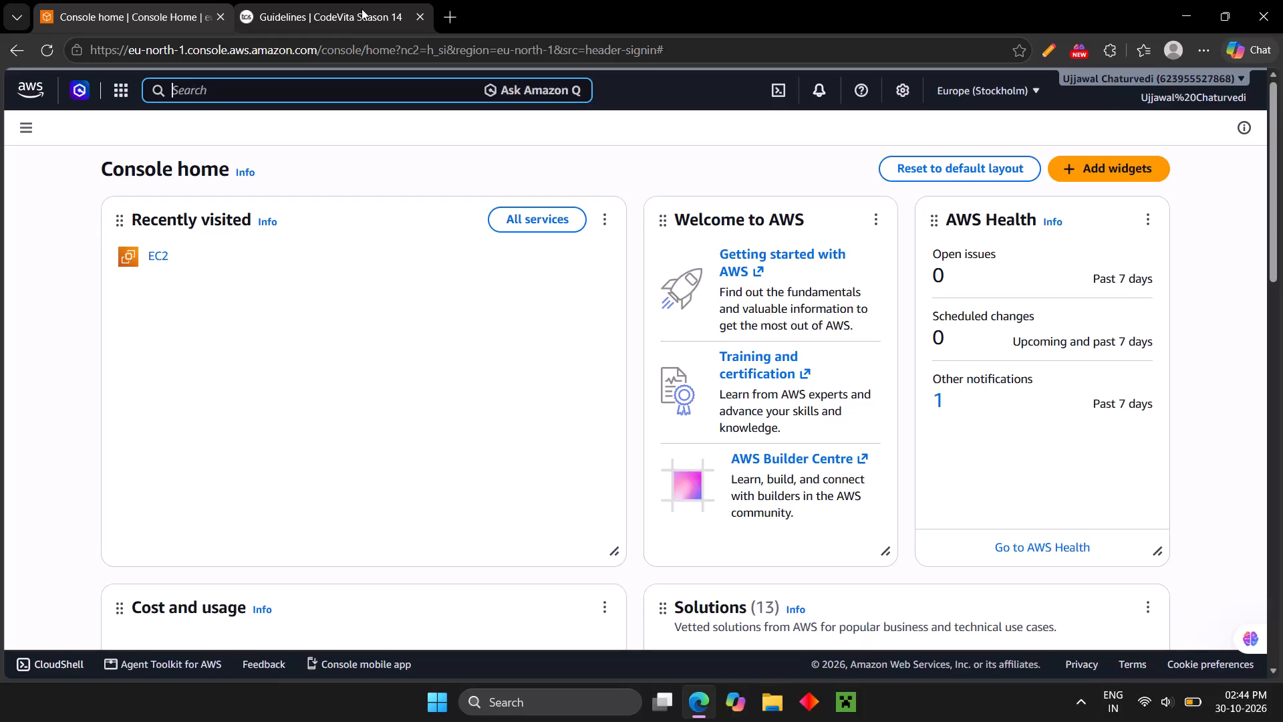
# Search the AWS services for "iam" and open the IAM service dashboard.
pyautogui.press('i')
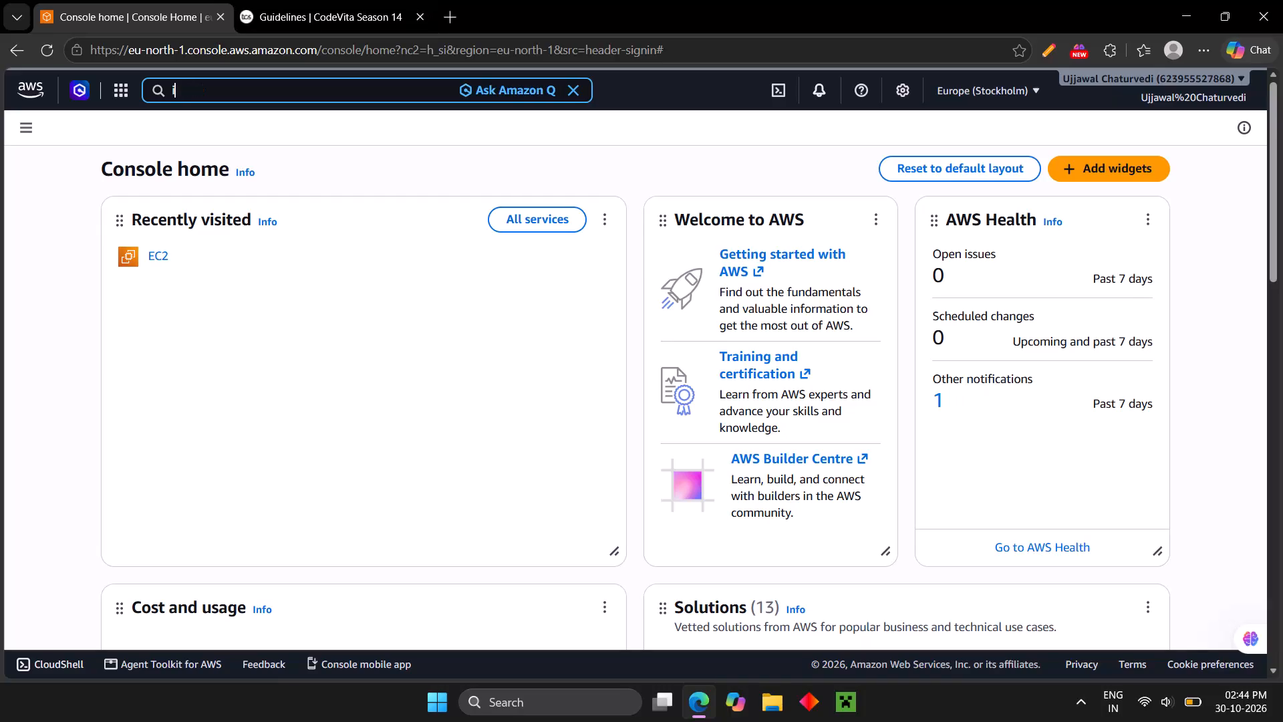
pyautogui.write('am')
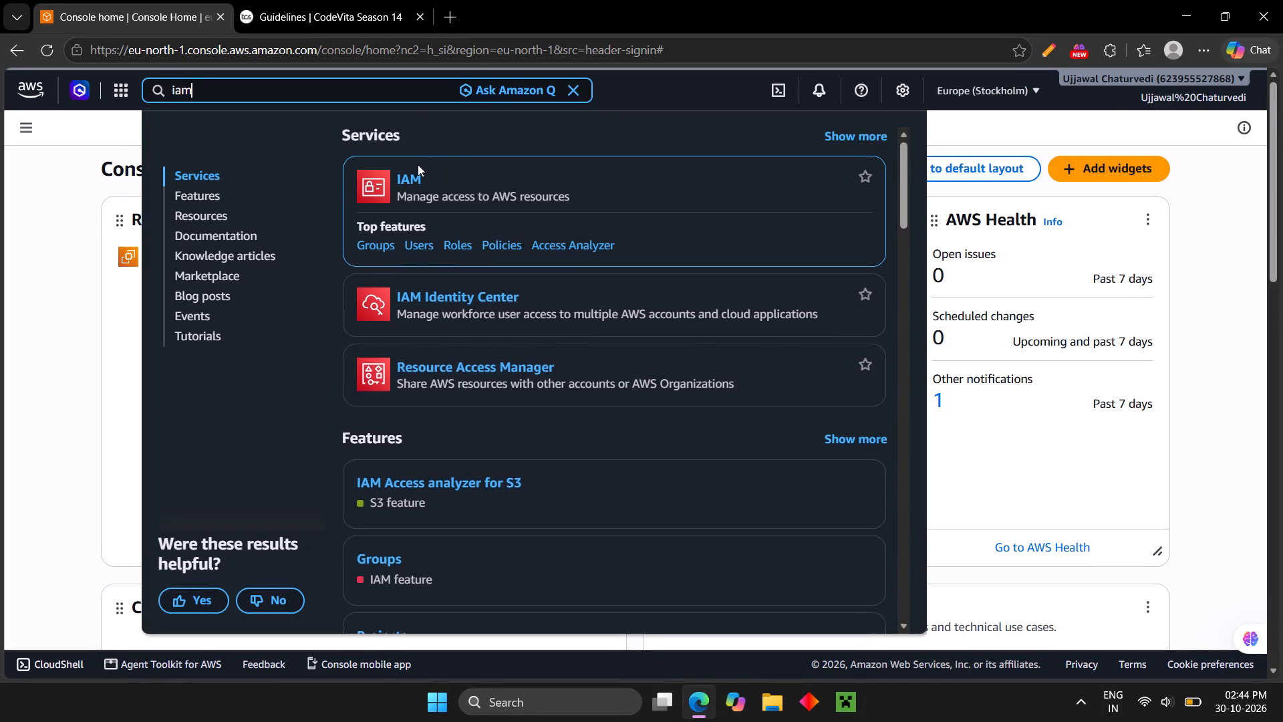
pyautogui.click(416, 181)
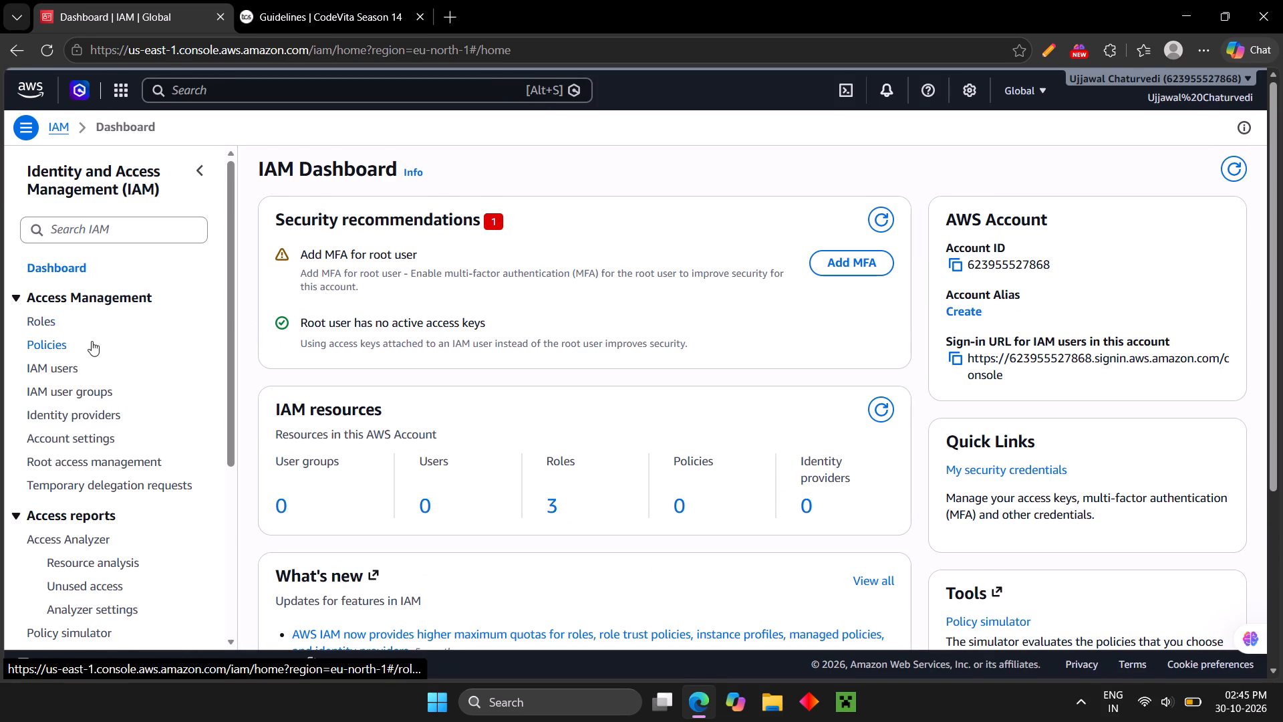
# Open the IAM users list under Access Management.
pyautogui.scroll(-2, 121, 469)
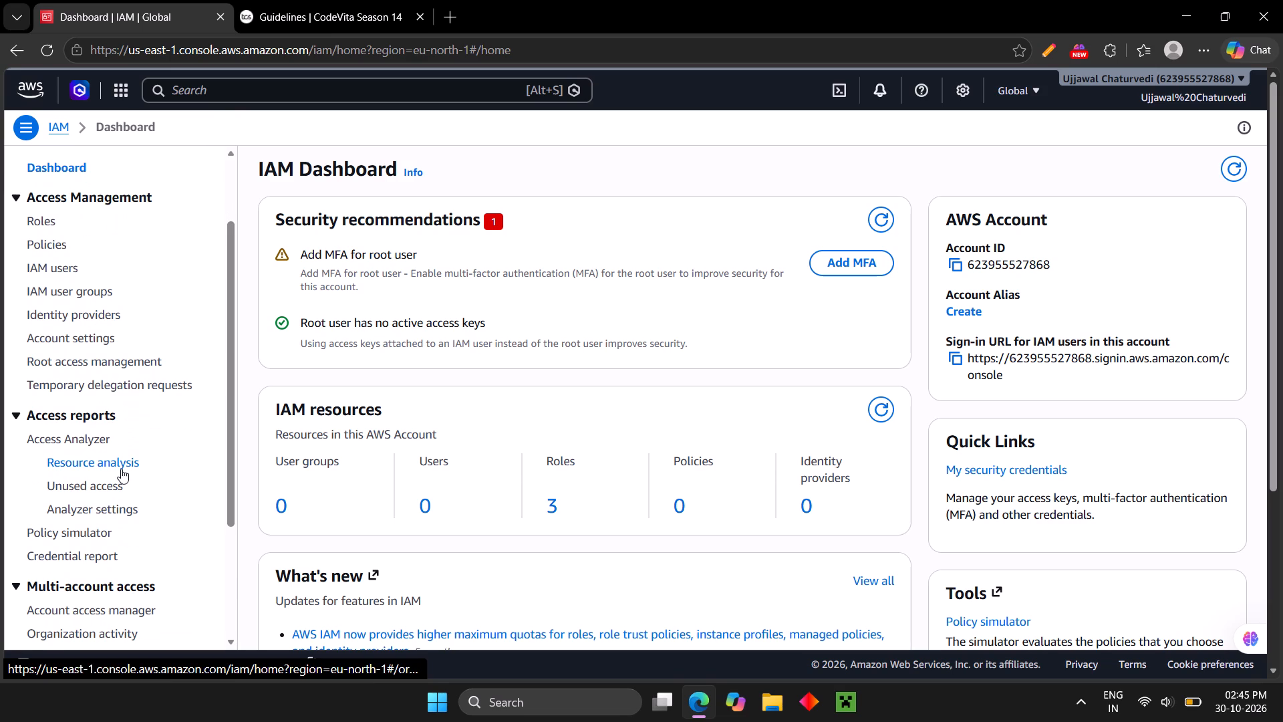
pyautogui.click(61, 237)
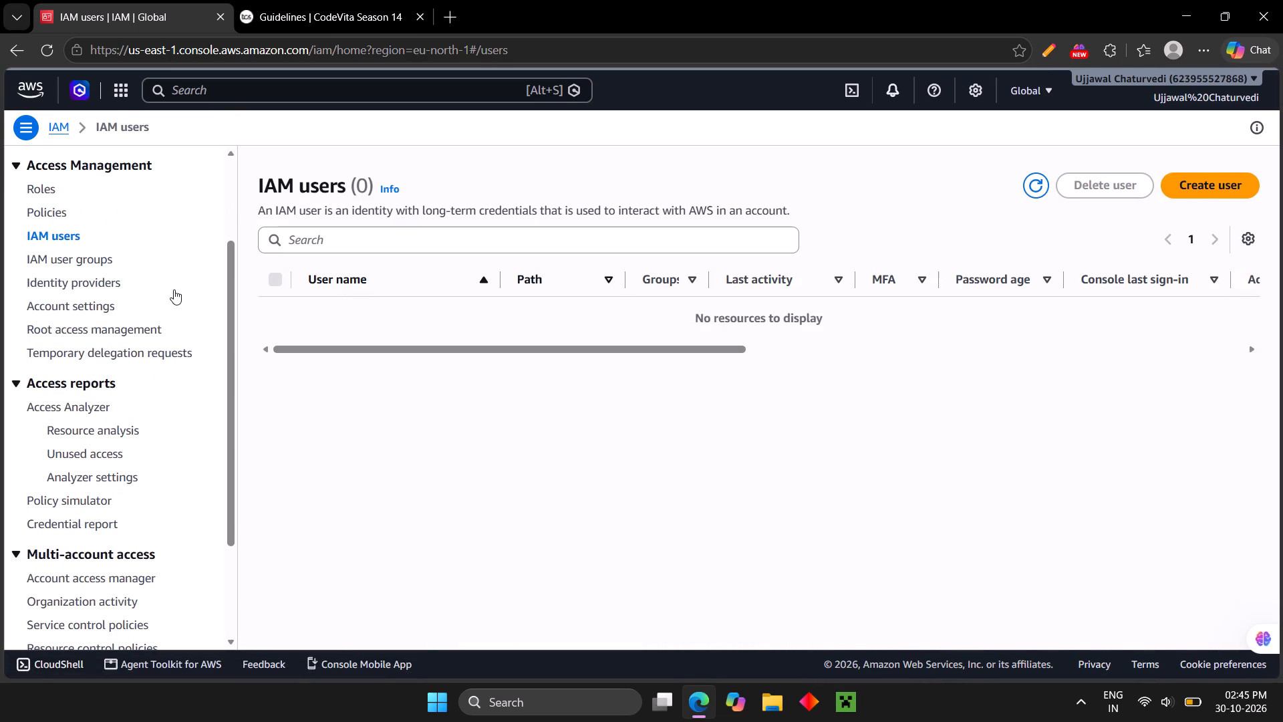
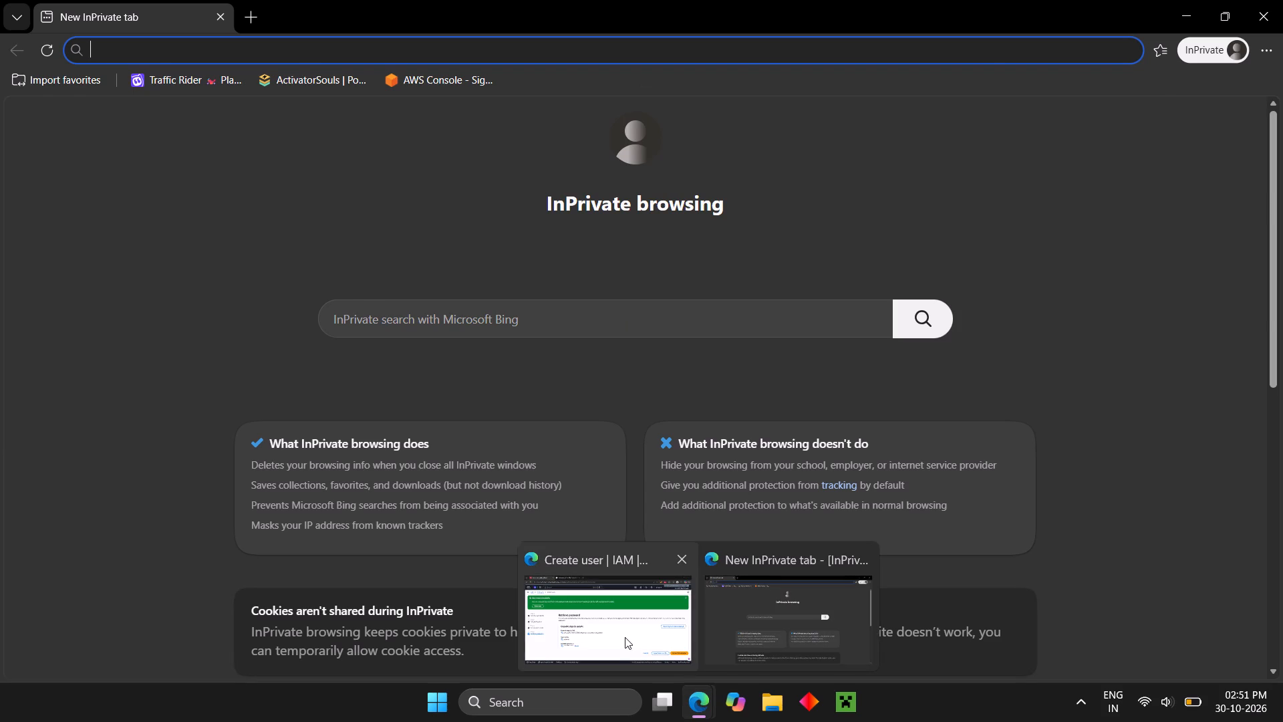
# Switch to the browser window with the IAM Create user page and copy the new user's console sign-in URL.
pyautogui.click(625, 637)
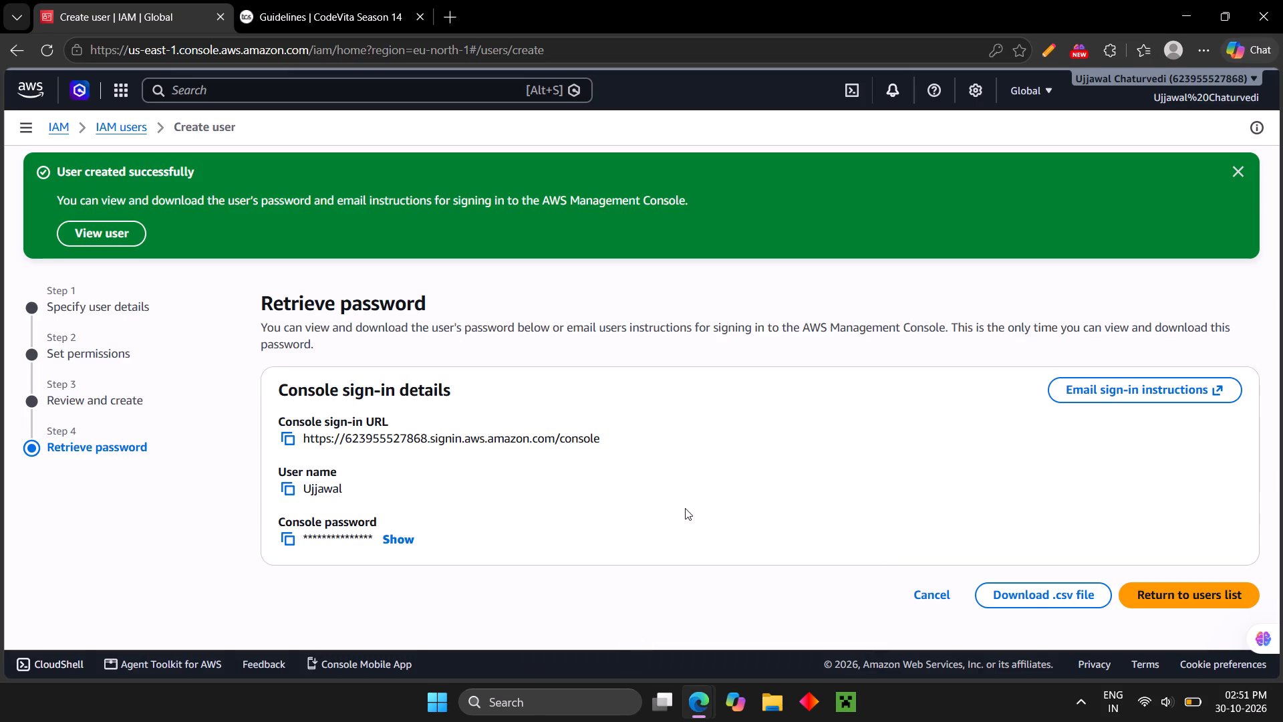
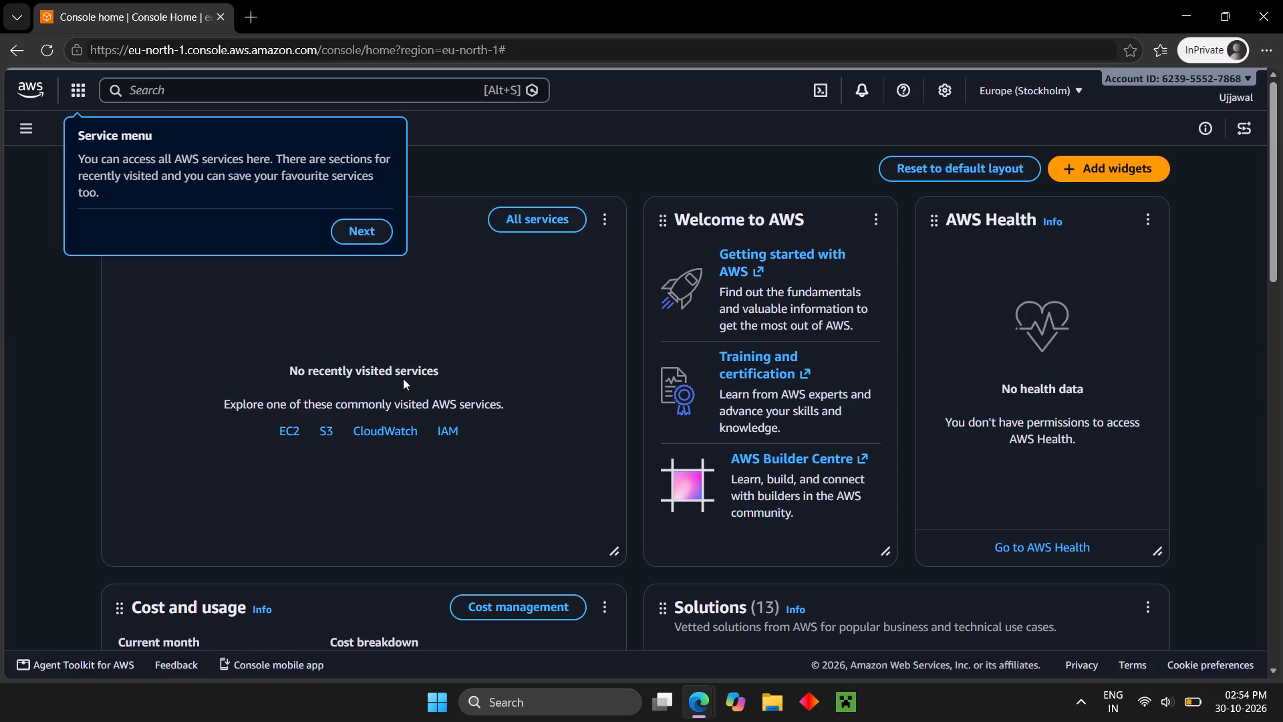
# Go through the console's introductory tour from the service menu to Unified Settings and finish it.
pyautogui.click(386, 230)
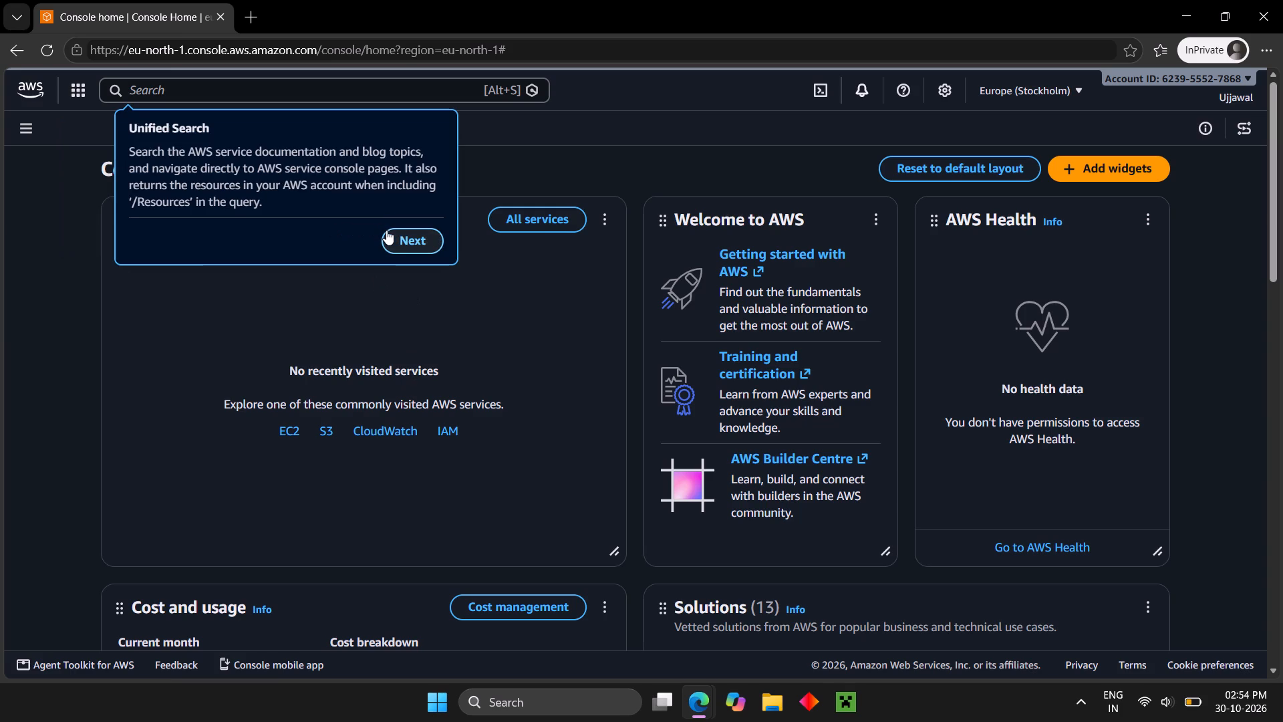
pyautogui.click(397, 239)
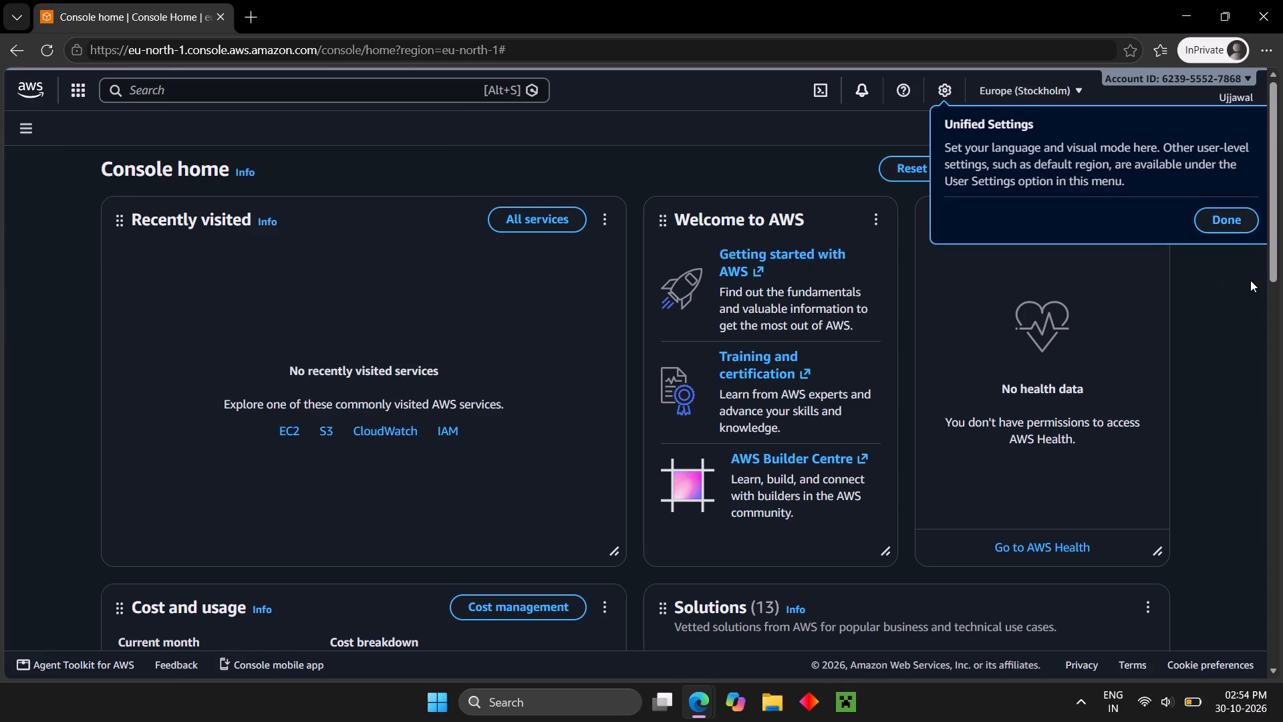
pyautogui.click(1232, 223)
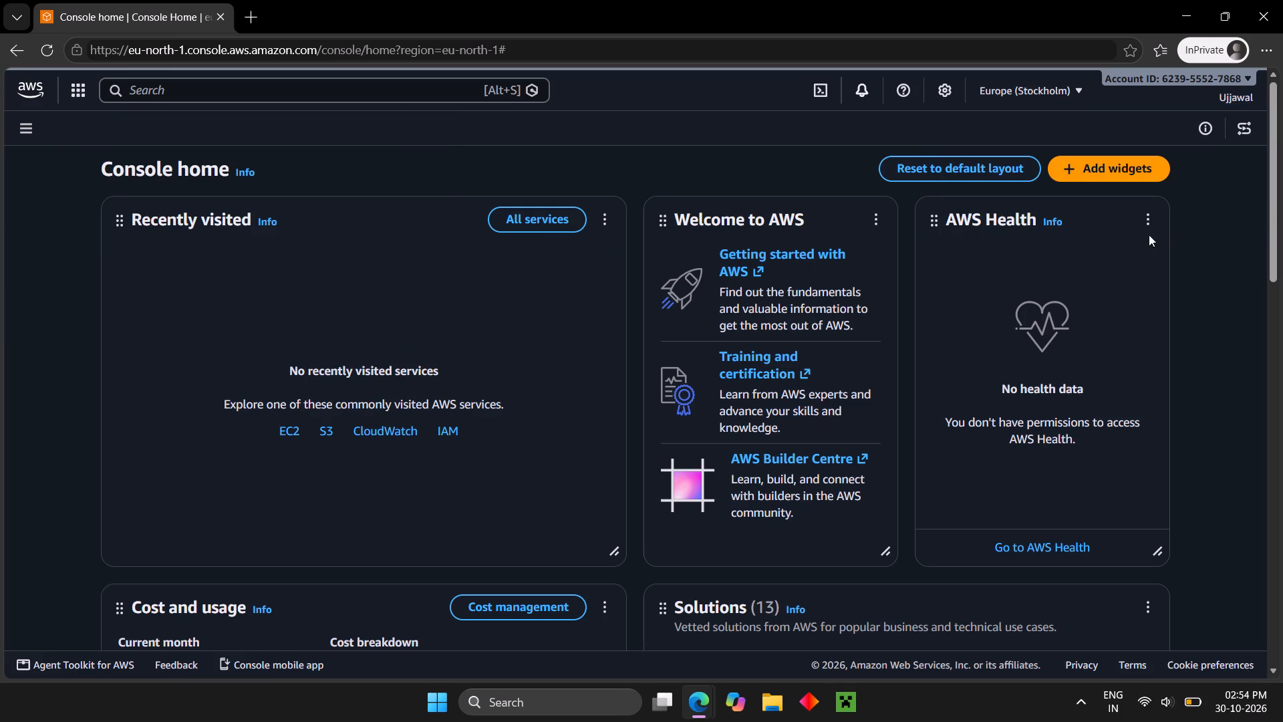
# Capture a rectangular screenshot of the AWS Console home page, from below the browser's address bar down to the page footer.
pyautogui.press('Print')
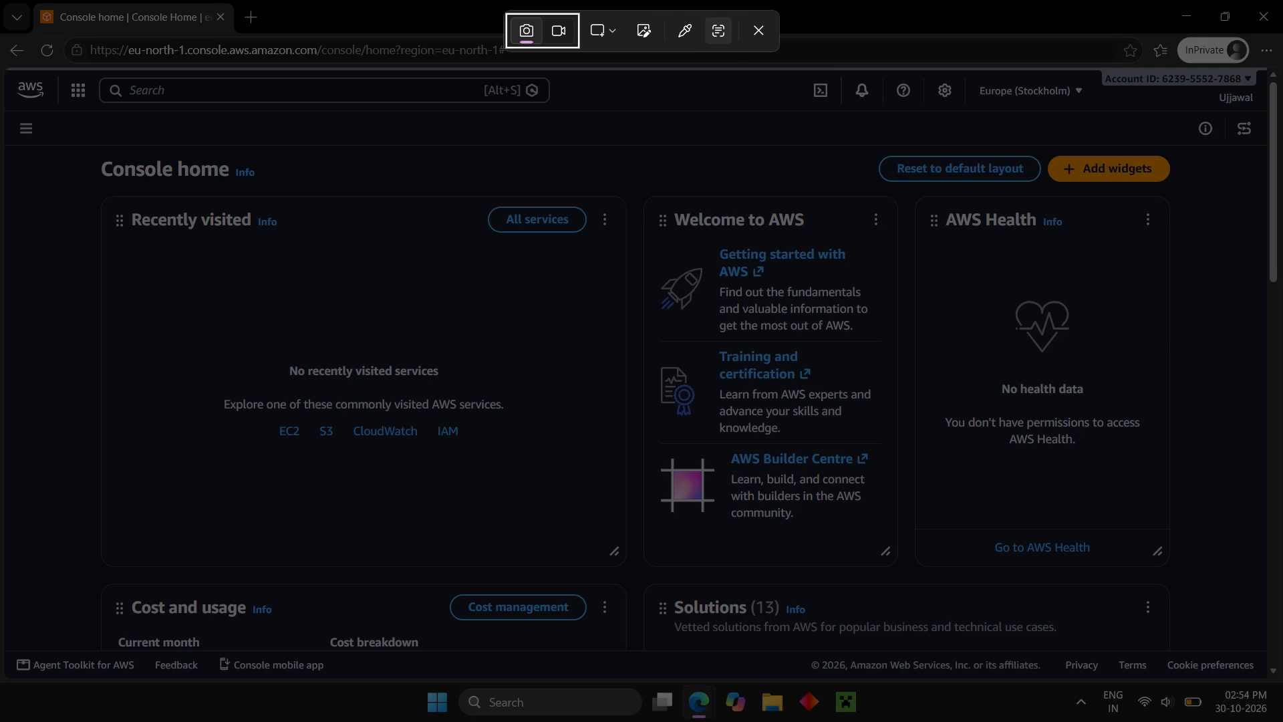
pyautogui.moveTo(0, 68); pyautogui.dragTo(1280, 535)
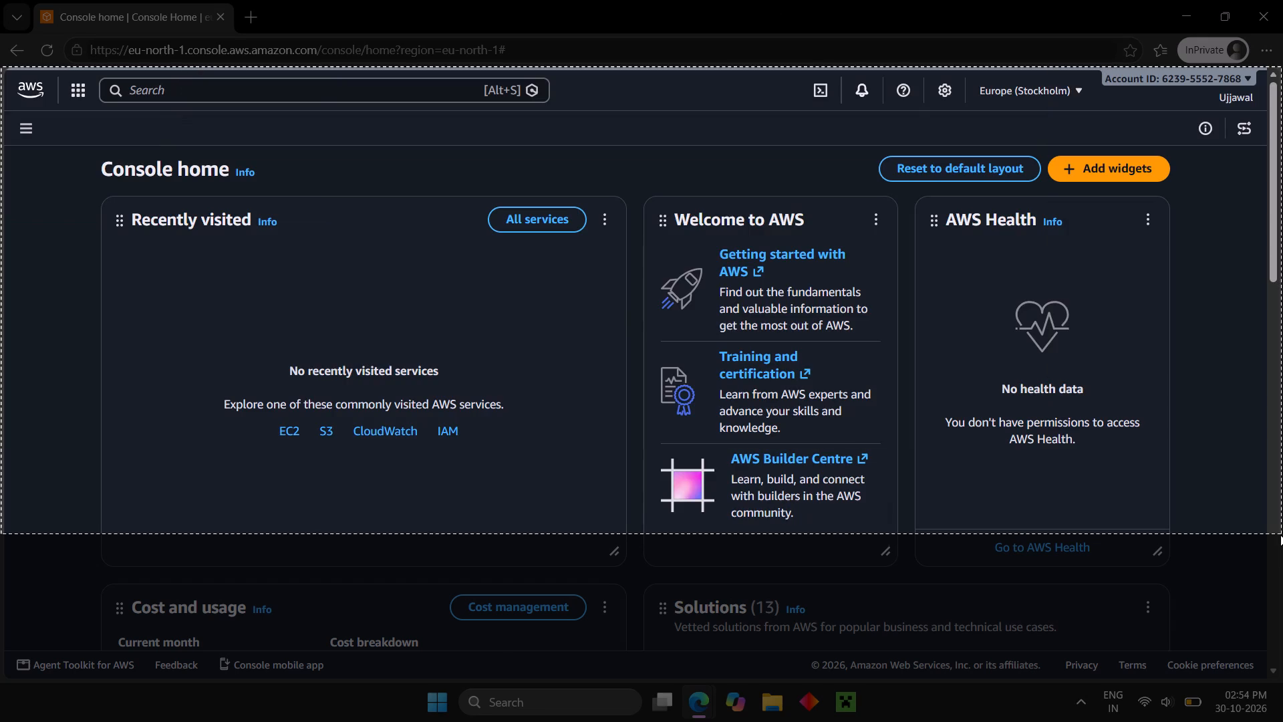
pyautogui.moveTo(1280, 535); pyautogui.dragTo(1274, 697)
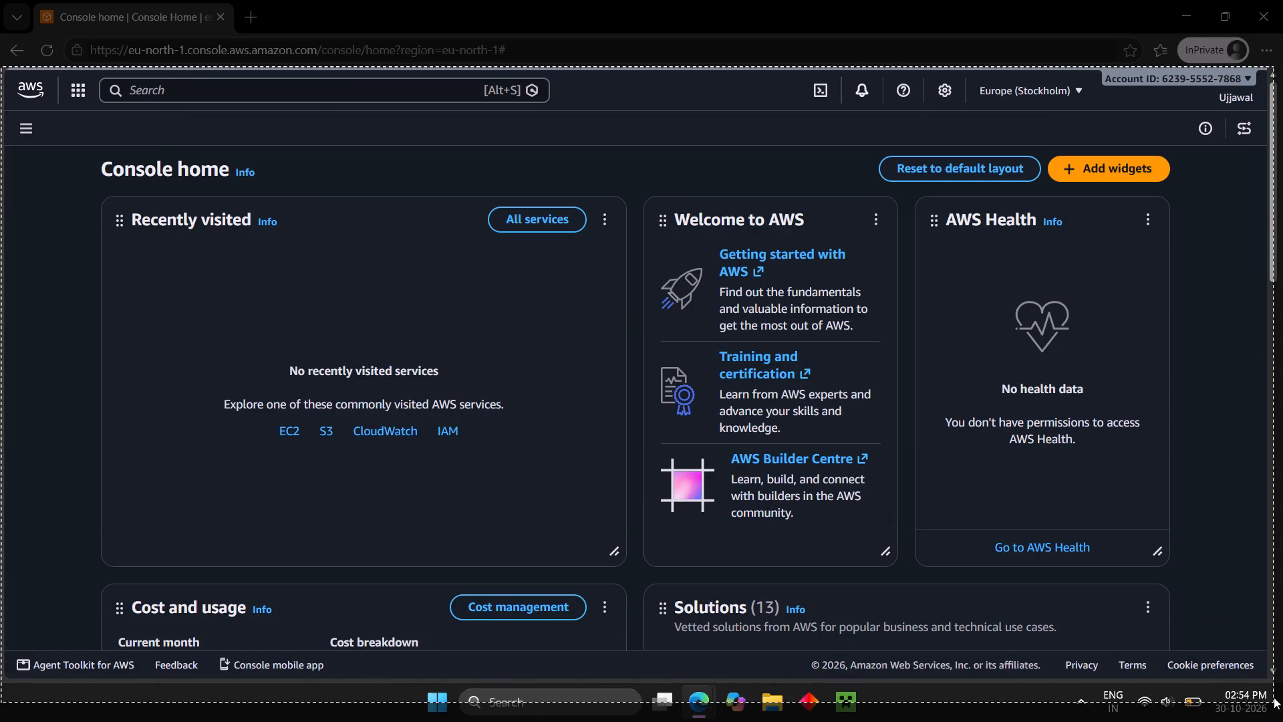
pyautogui.moveTo(1274, 697); pyautogui.dragTo(1277, 684)
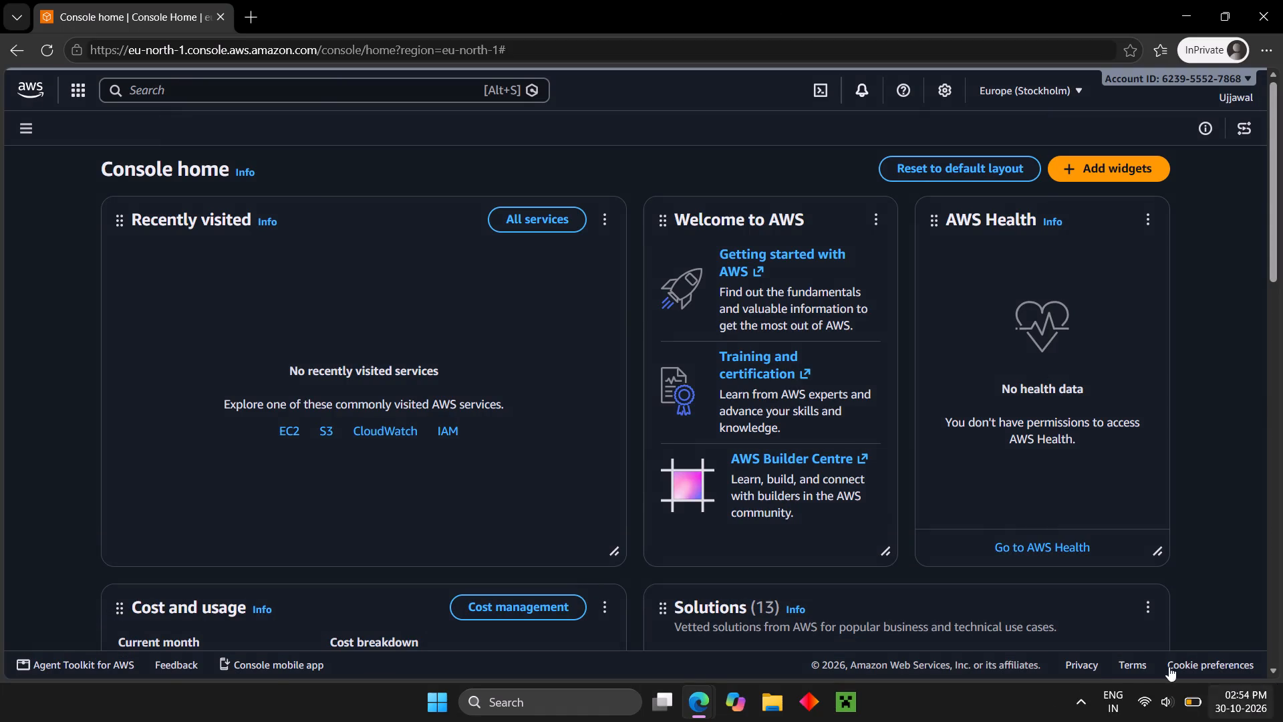
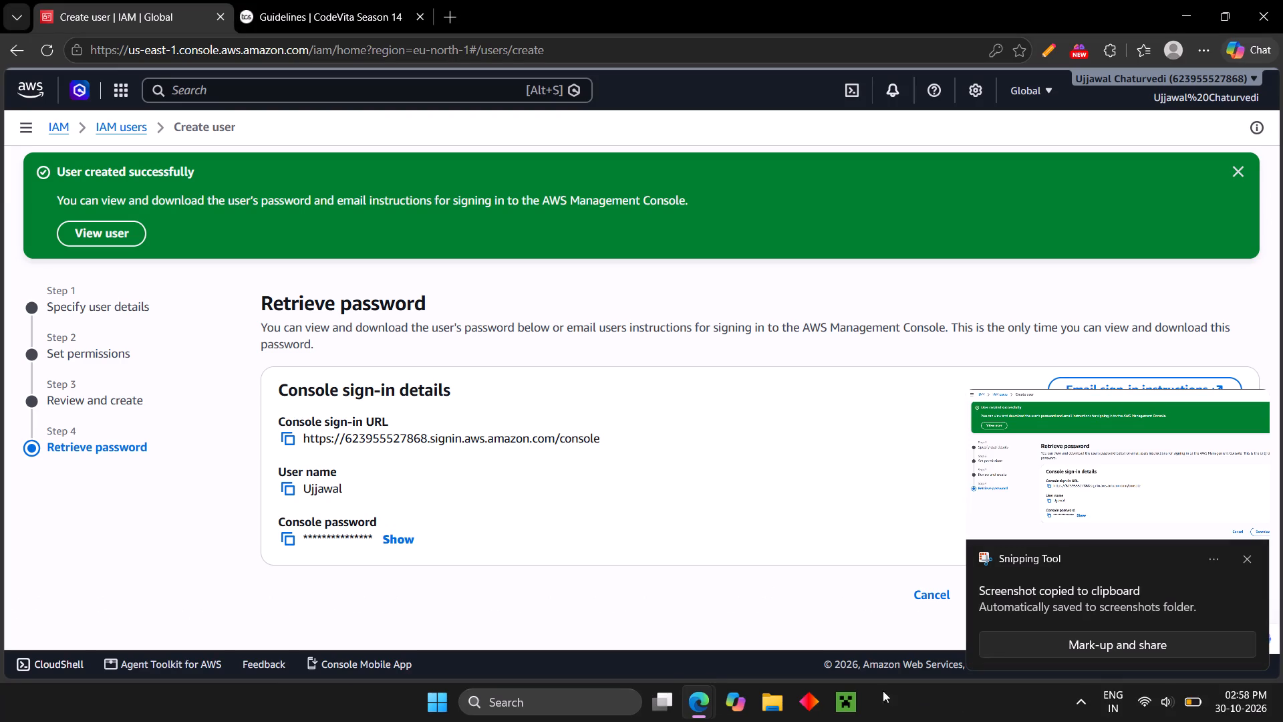
# Switch to the InPrivate Edge window showing the AWS Console home page.
pyautogui.click(731, 620)
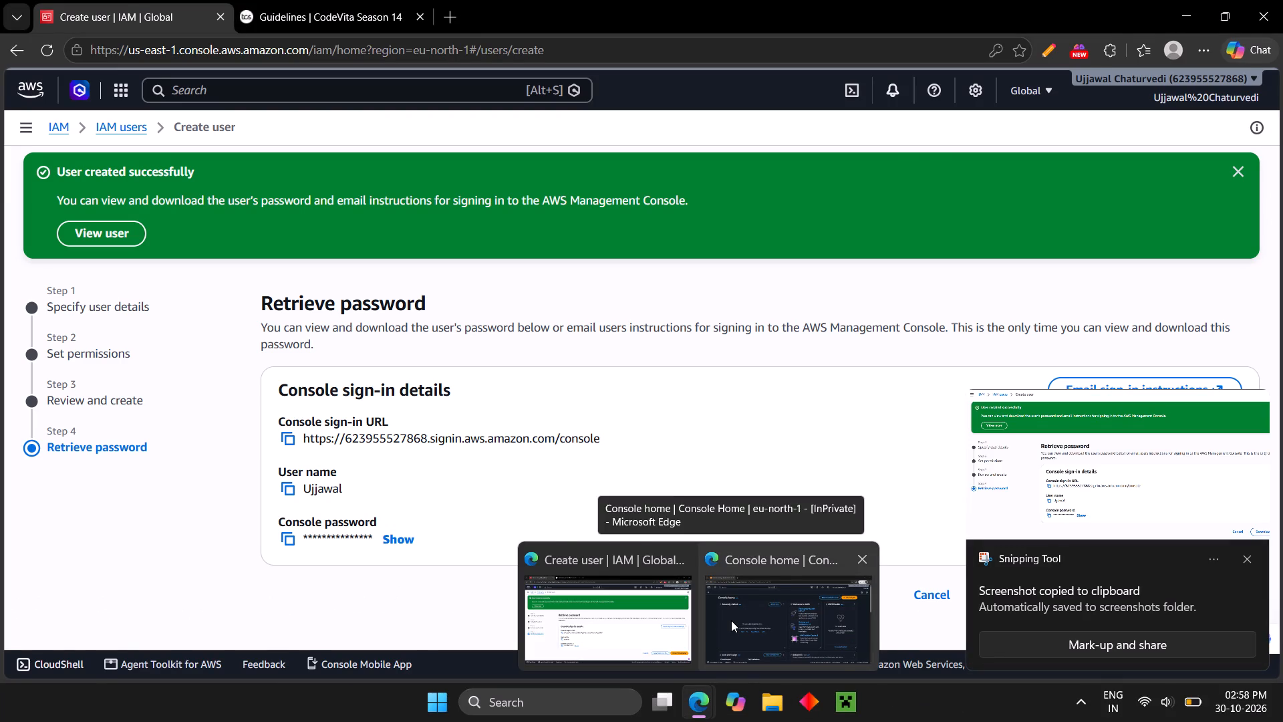
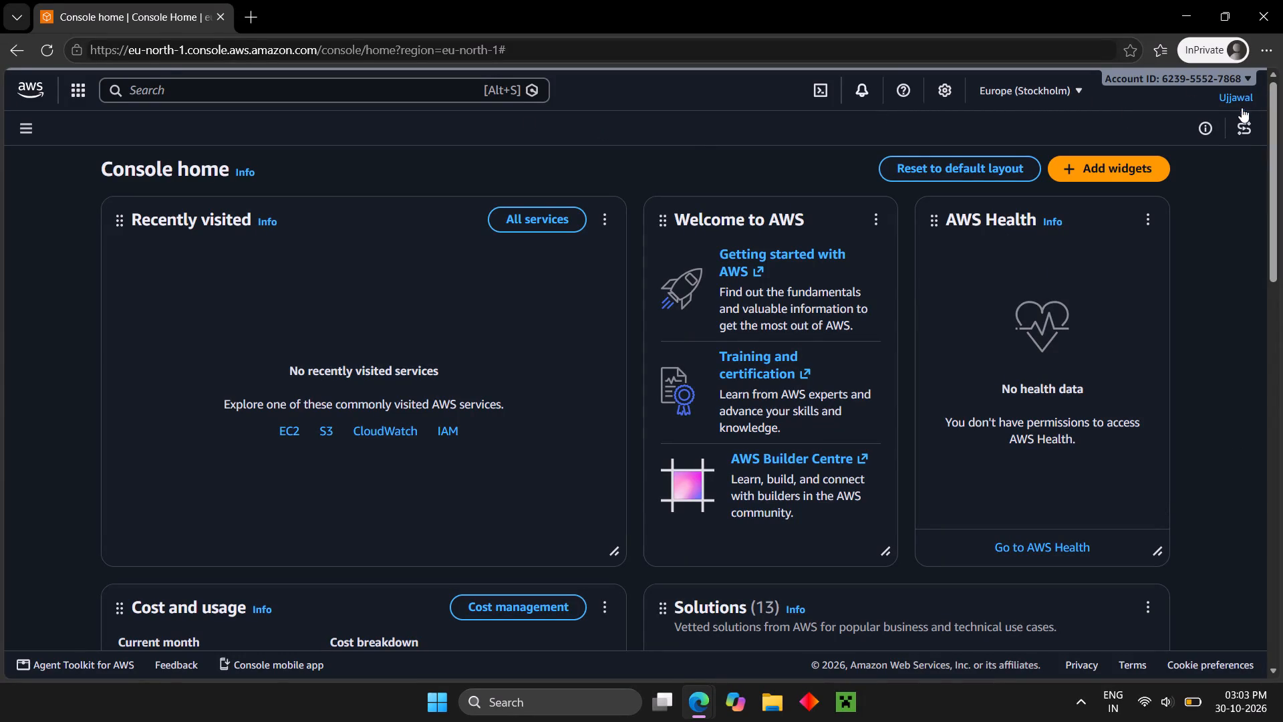
# Expand the Console home side navigation and examine the home page widgets for the IAM user's access.
pyautogui.scroll(-3, 631, 220)
pyautogui.scroll(6, 631, 220)
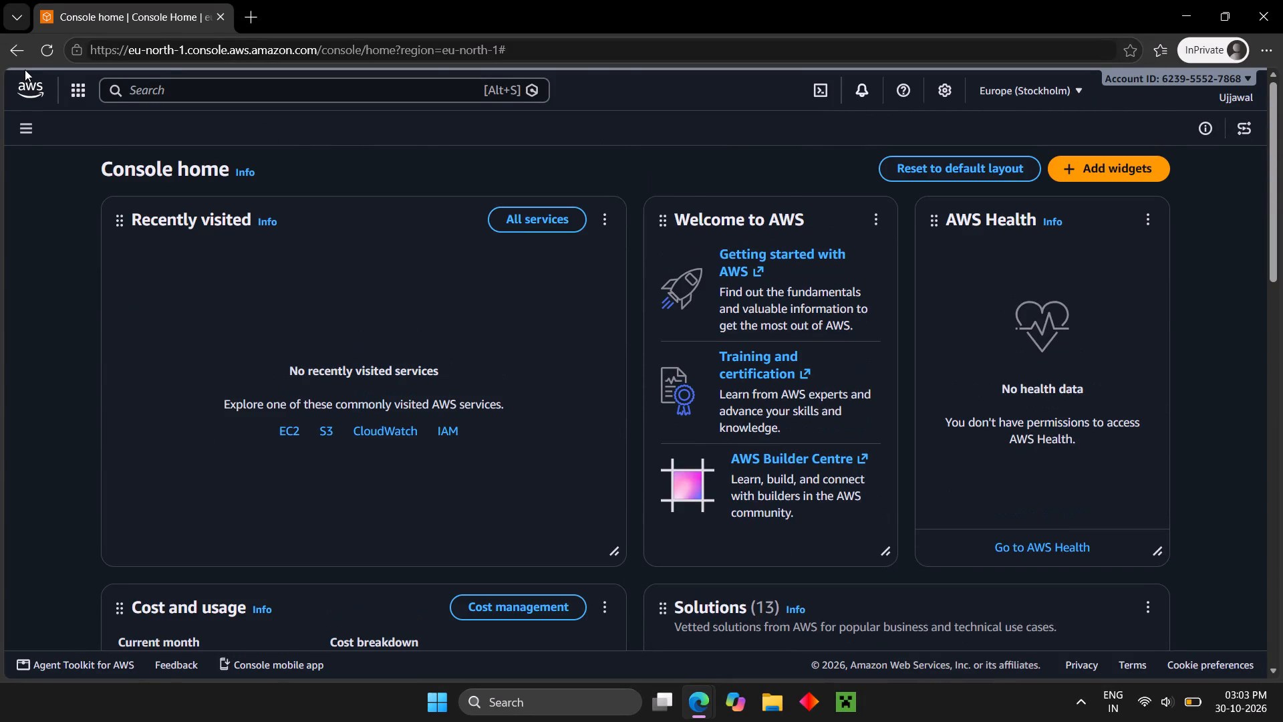
pyautogui.click(15, 132)
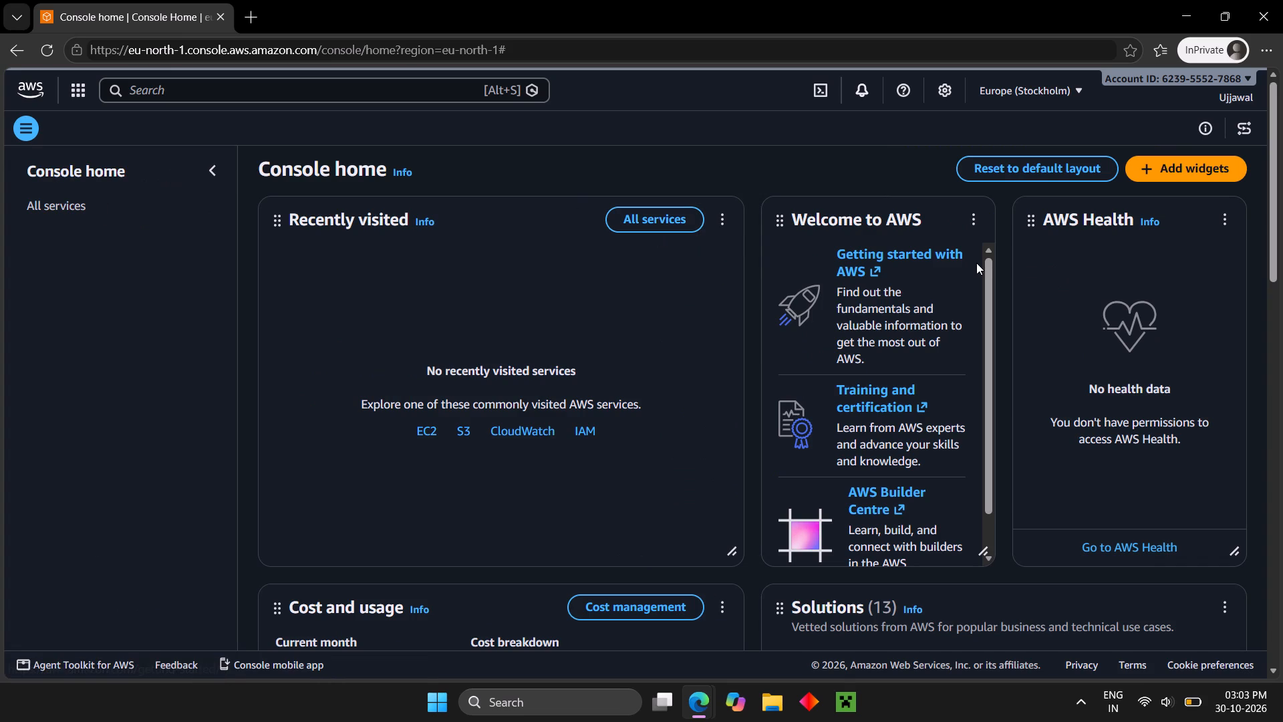
pyautogui.scroll(-6, 976, 263)
pyautogui.scroll(-9, 1173, 341)
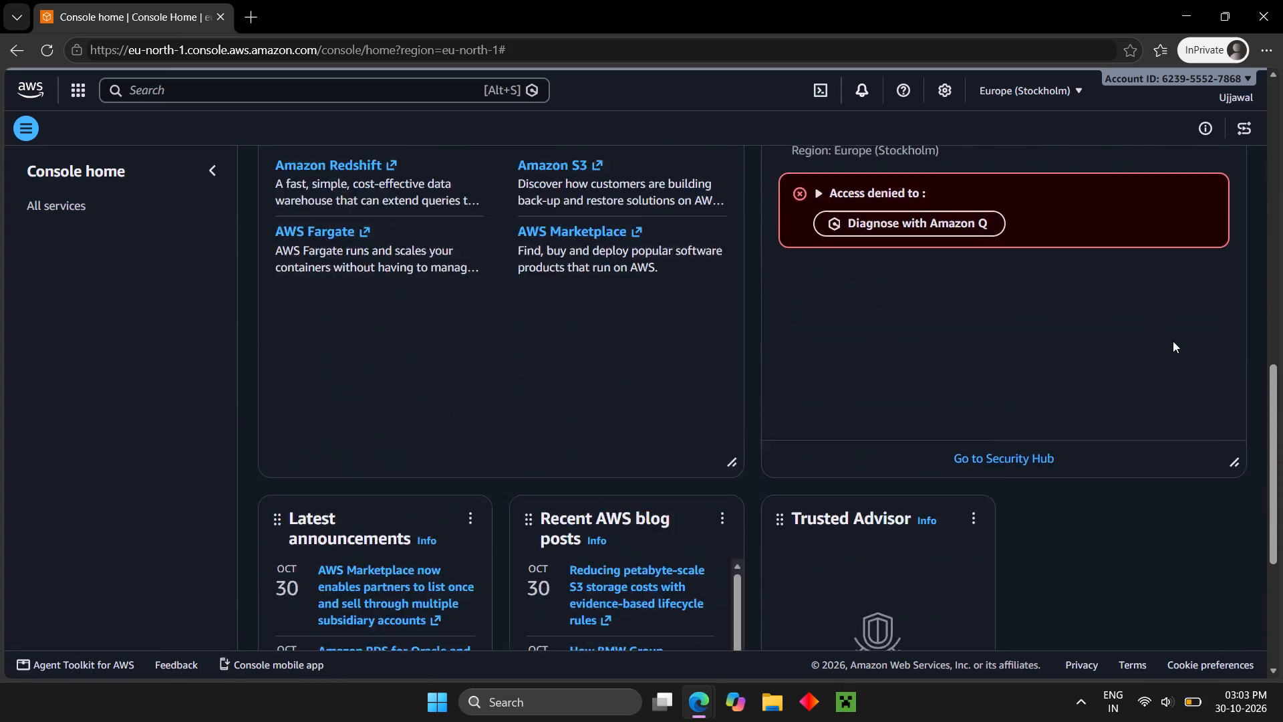
pyautogui.scroll(-1, 1173, 341)
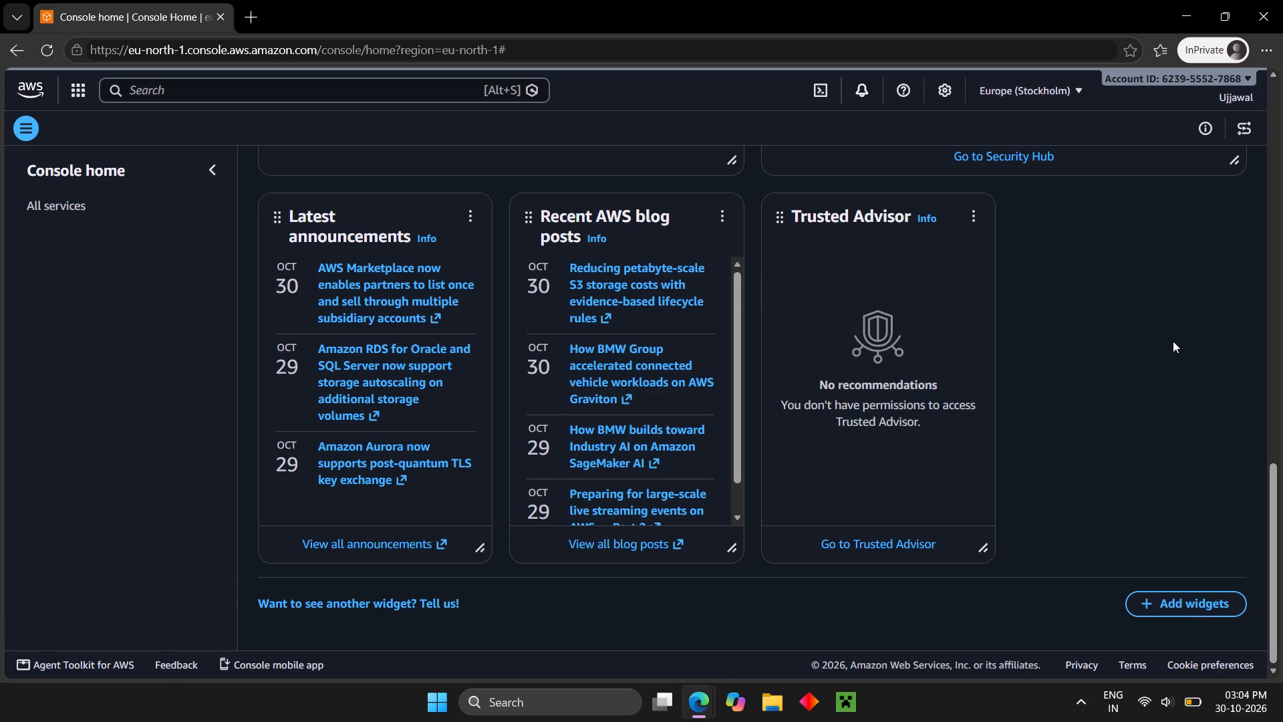
pyautogui.scroll(8, 1173, 341)
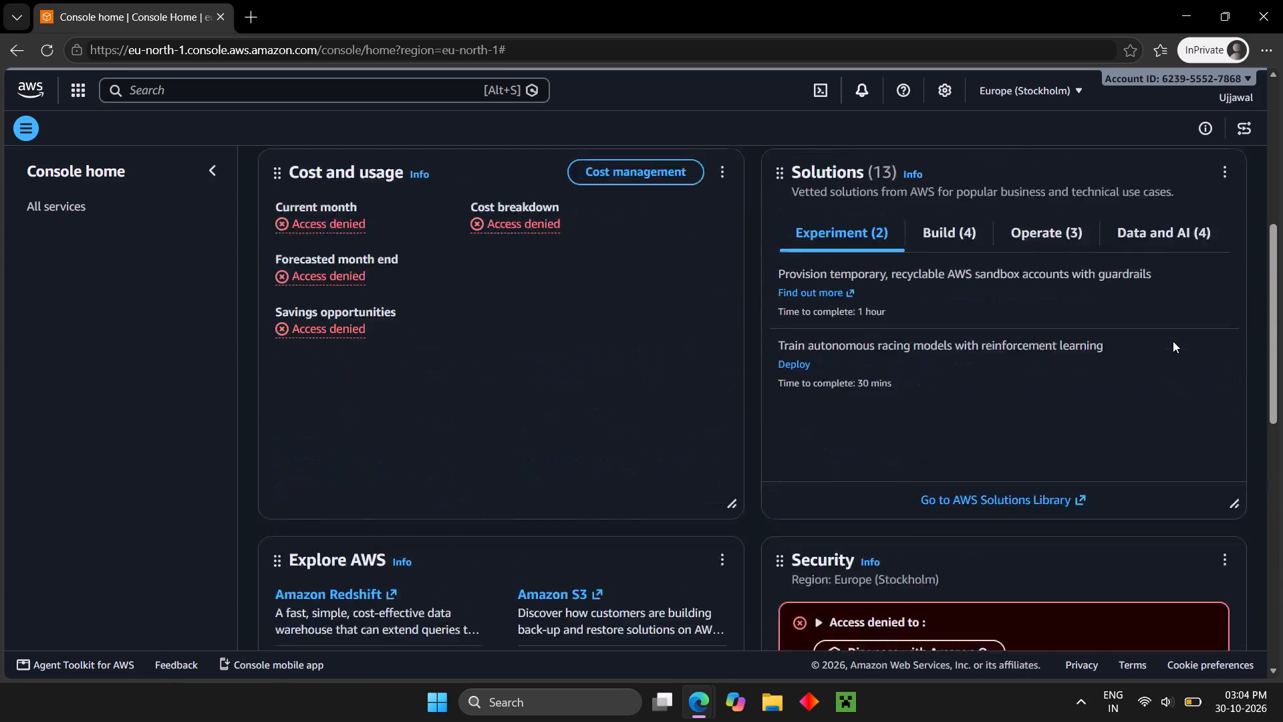
pyautogui.scroll(6, 1173, 341)
pyautogui.scroll(-5, 1173, 341)
pyautogui.scroll(1, 1173, 341)
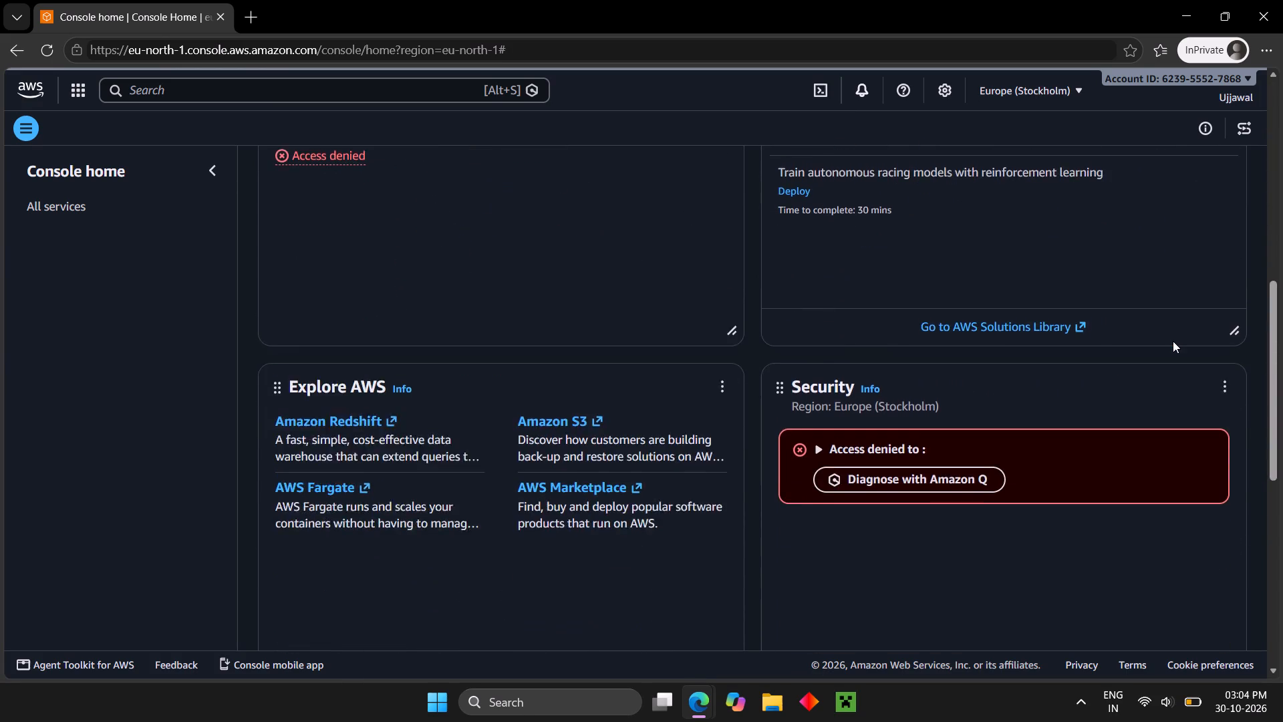
# Capture a rectangular screenshot of the Console home page area showing the Cost and usage, Solutions, Explore AWS and Security widgets.
pyautogui.scroll(1, 1173, 341)
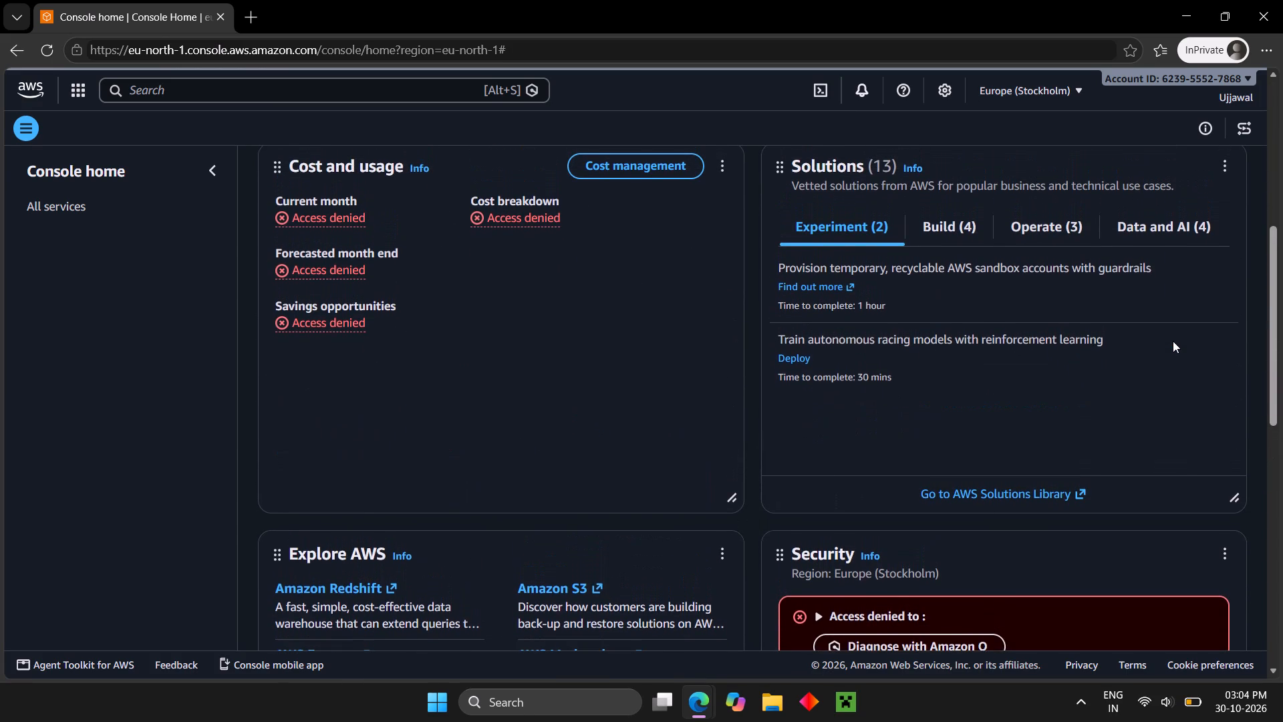
pyautogui.scroll(1, 1173, 341)
pyautogui.press('Print')
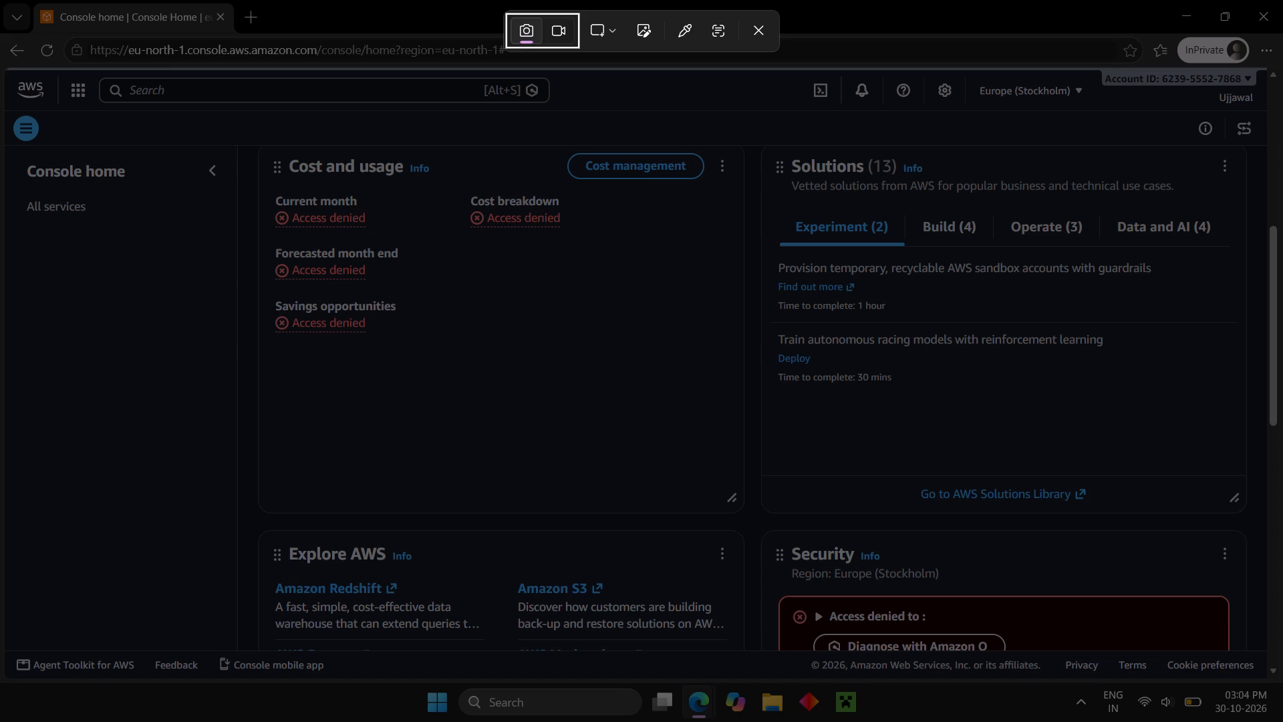
pyautogui.click(1, 105)
pyautogui.moveTo(4, 111); pyautogui.dragTo(261, 270)
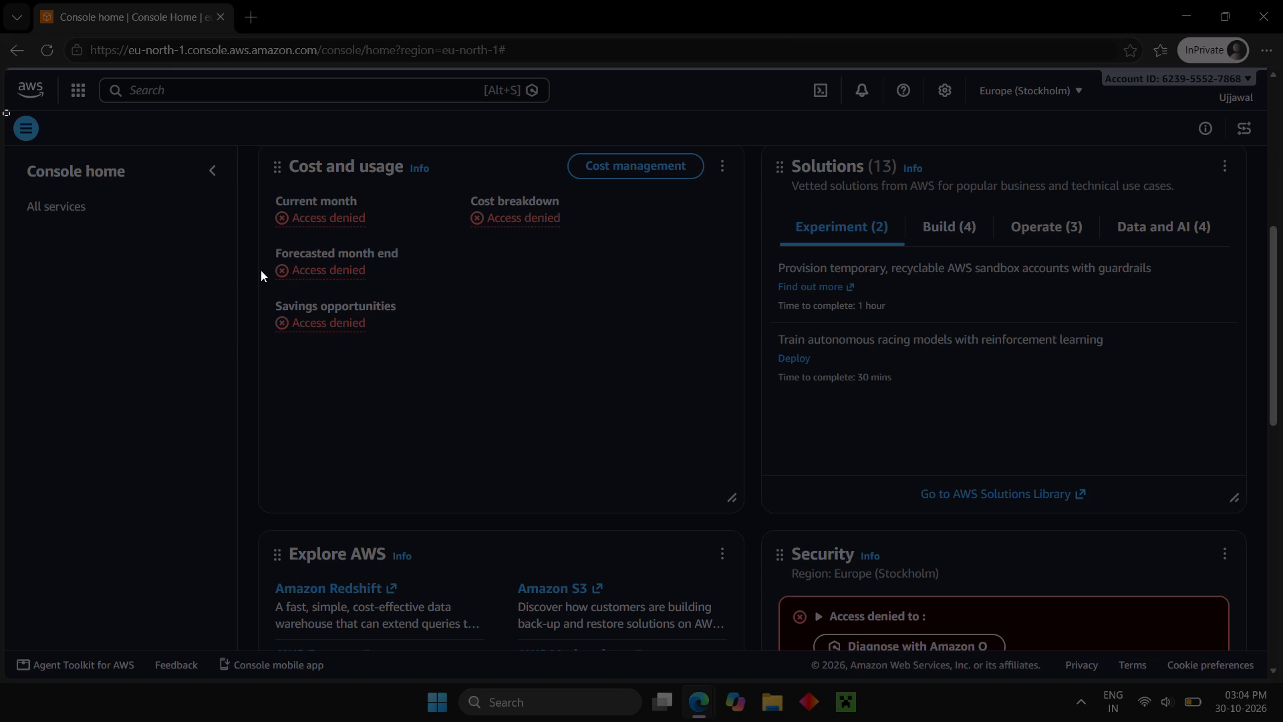
pyautogui.moveTo(261, 270); pyautogui.dragTo(1276, 681)
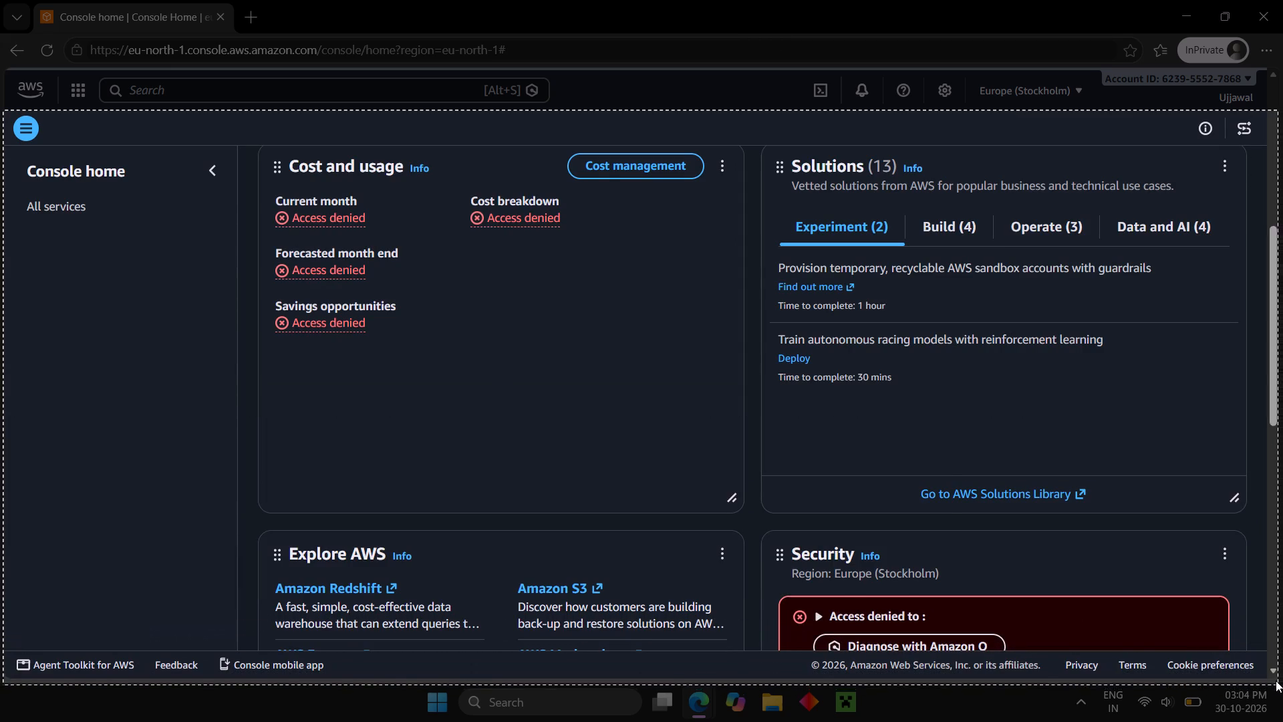
pyautogui.moveTo(1276, 681); pyautogui.dragTo(1279, 680)
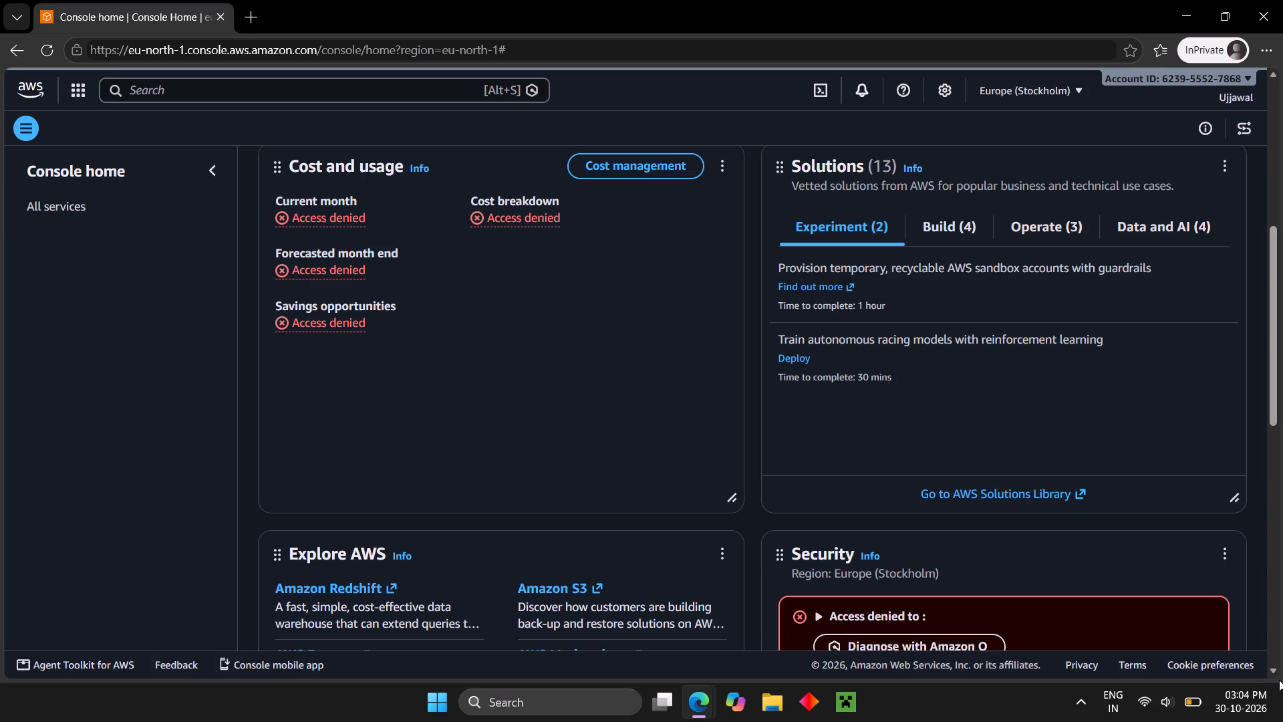
# Open the signed-in IAM user's account menu on the Console home page.
pyautogui.scroll(4, 1104, 464)
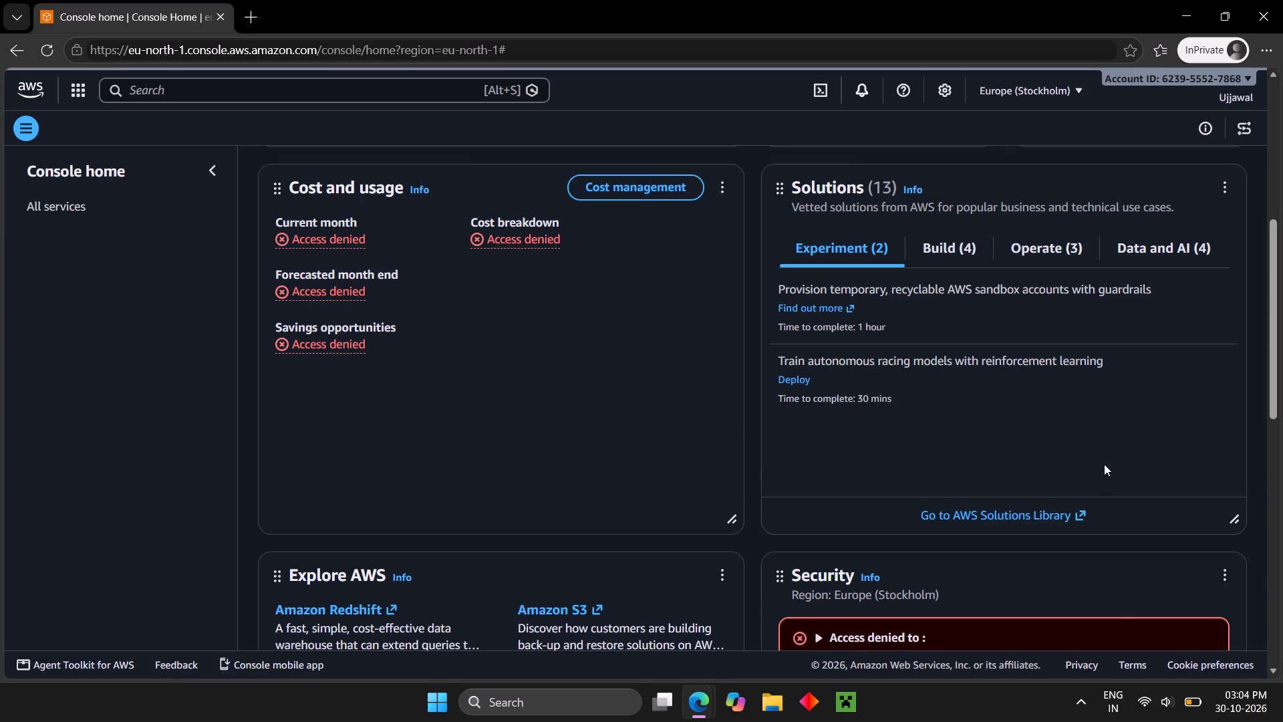
pyautogui.scroll(6, 1104, 464)
pyautogui.click(1238, 95)
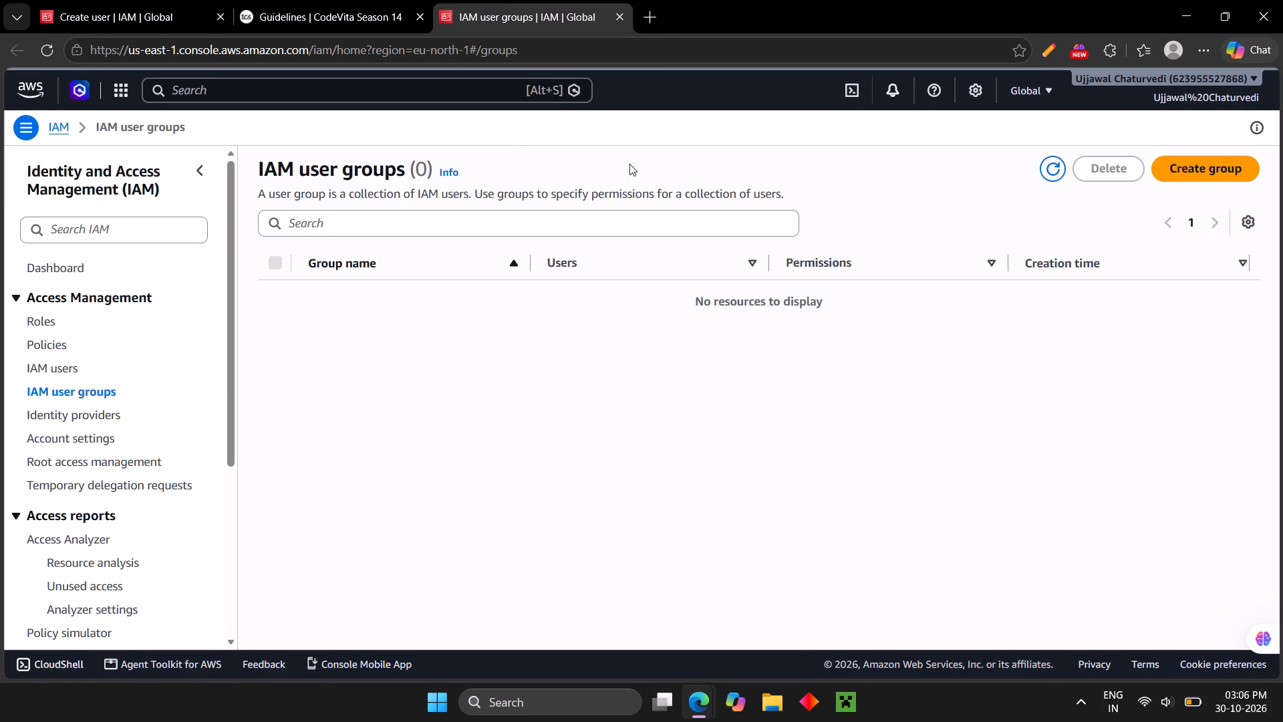
# Refresh the IAM user groups list in the main account's browser window.
pyautogui.click(1044, 159)
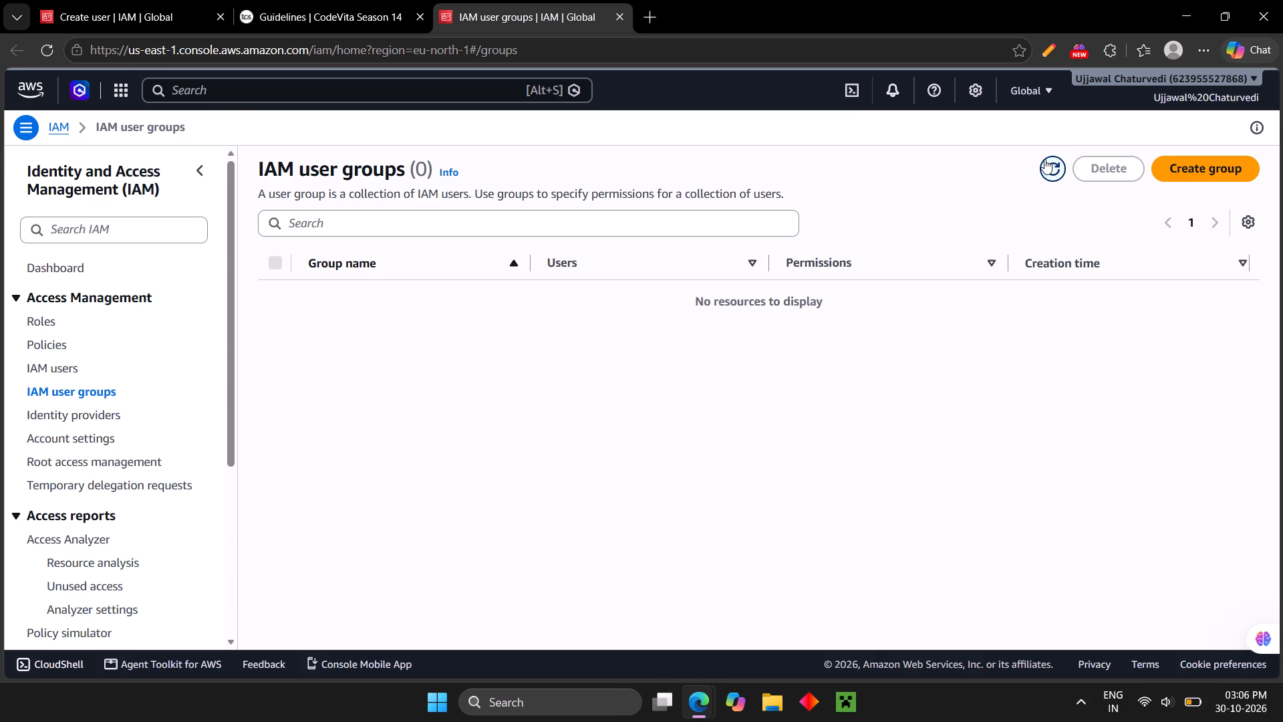
pyautogui.click(1052, 173)
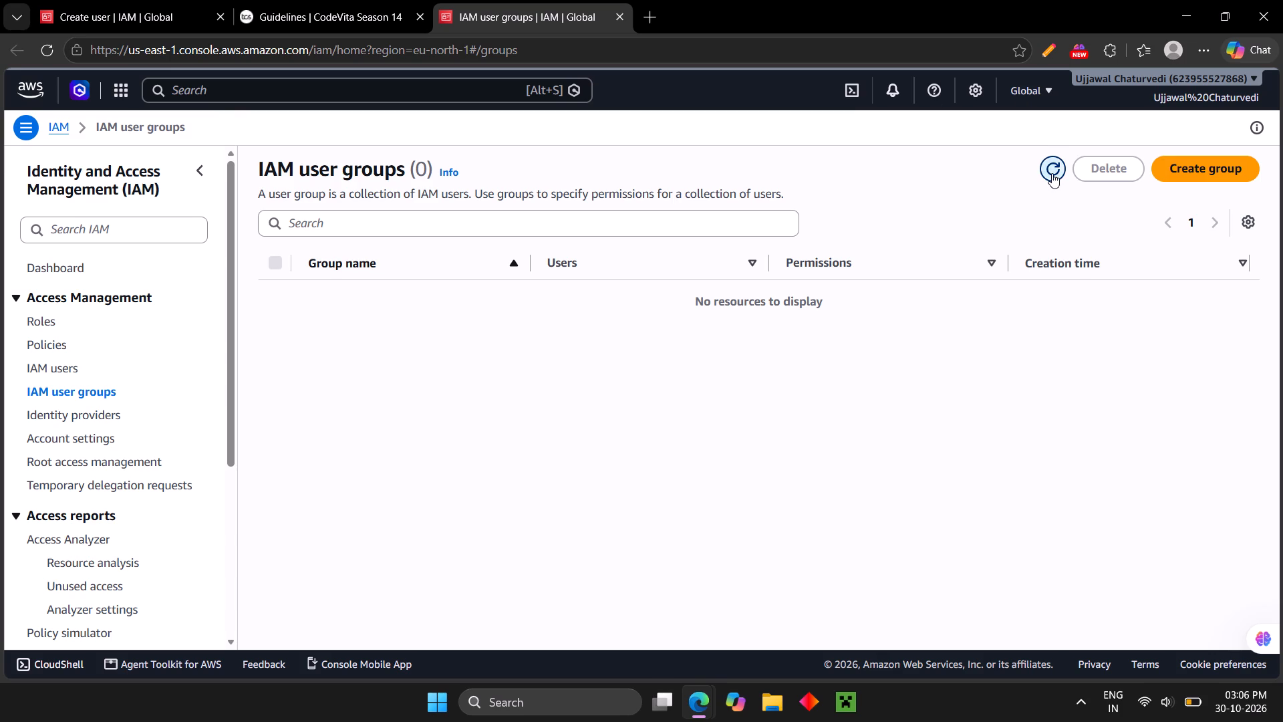
pyautogui.tripleClick(1052, 173)
pyautogui.tripleClick(1052, 173)
pyautogui.tripleClick(1052, 173)
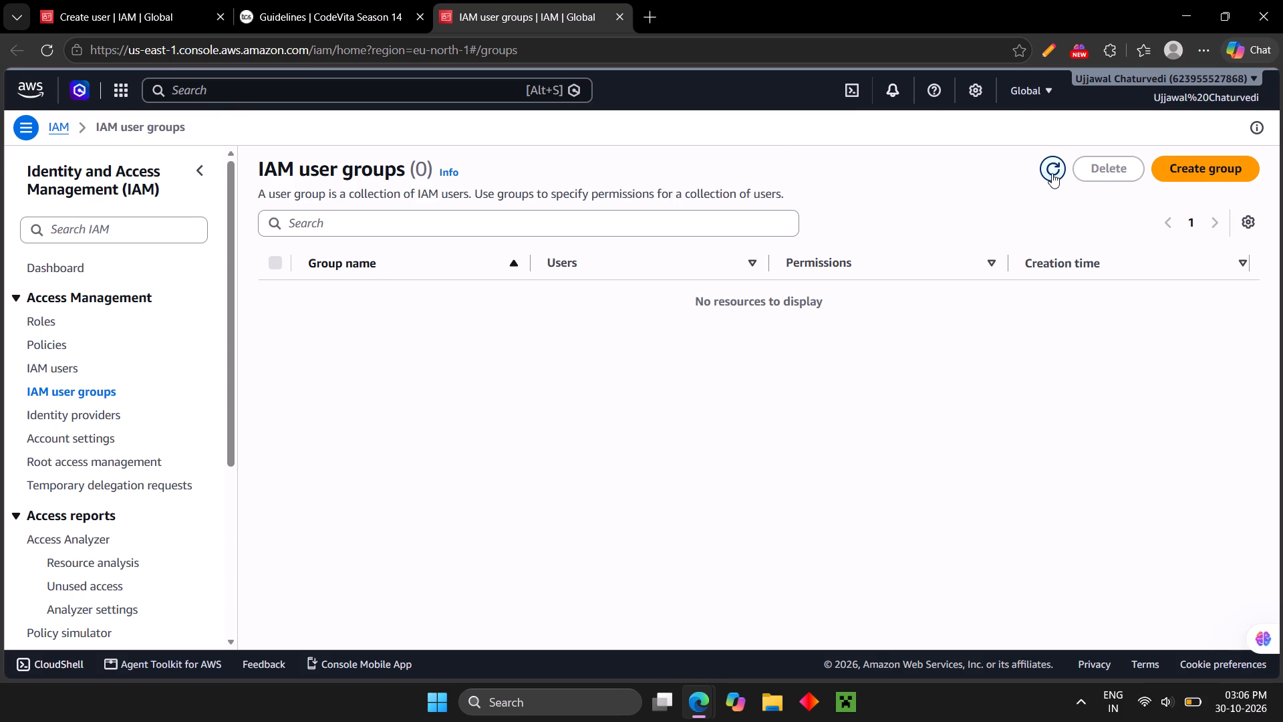
pyautogui.tripleClick(1052, 173)
# Open the IAM users page and look over the IAM Dashboard's security recommendations and resources.
pyautogui.click(66, 372)
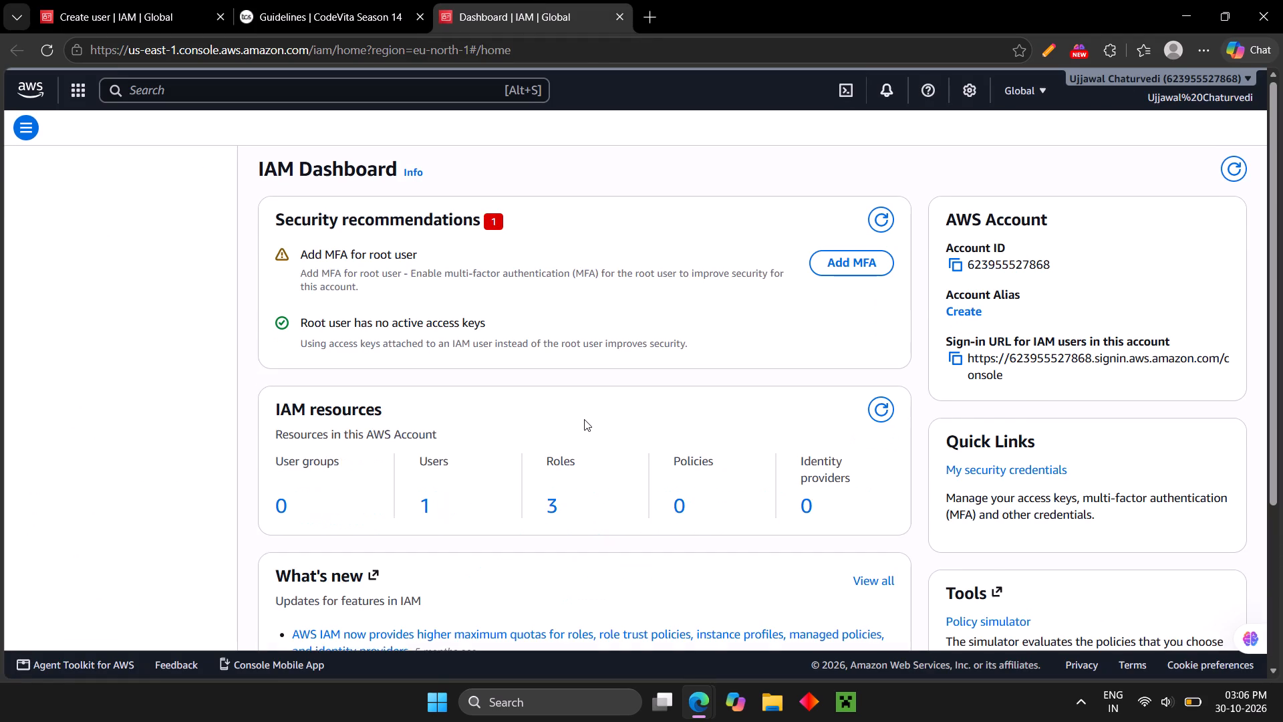
pyautogui.scroll(-6, 584, 419)
pyautogui.scroll(5, 584, 419)
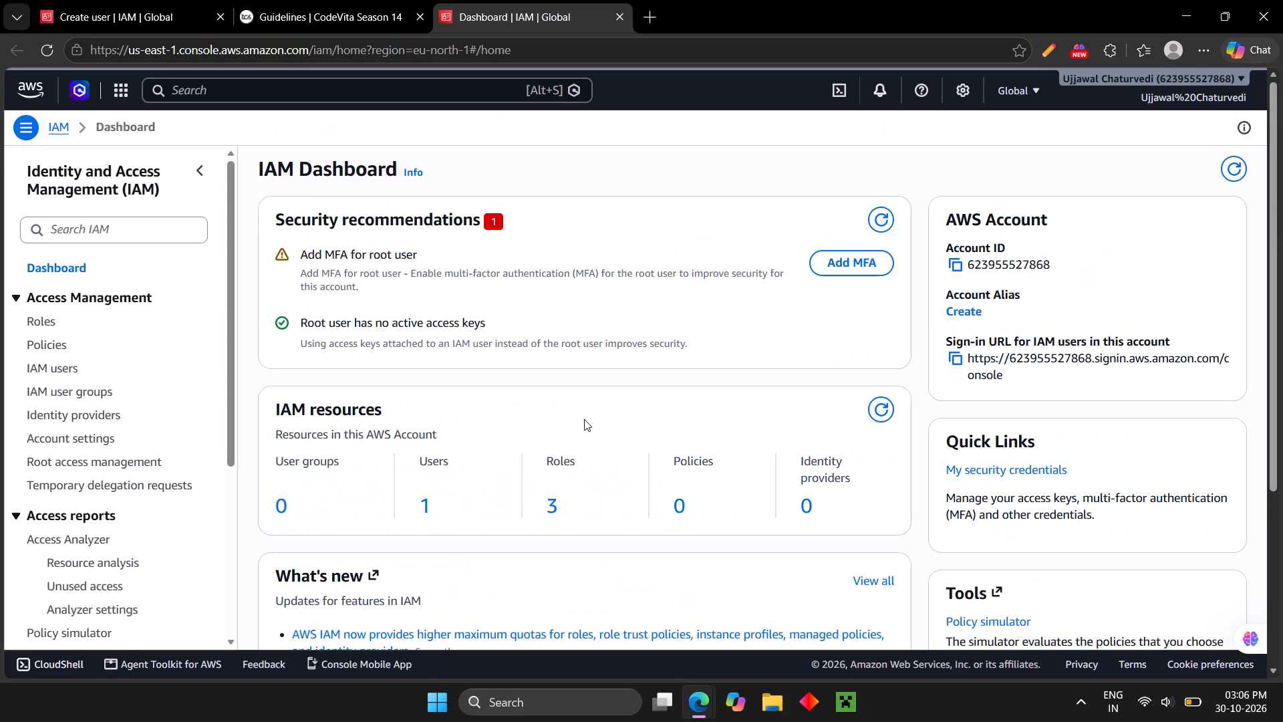
pyautogui.scroll(-4, 584, 419)
pyautogui.scroll(2, 584, 419)
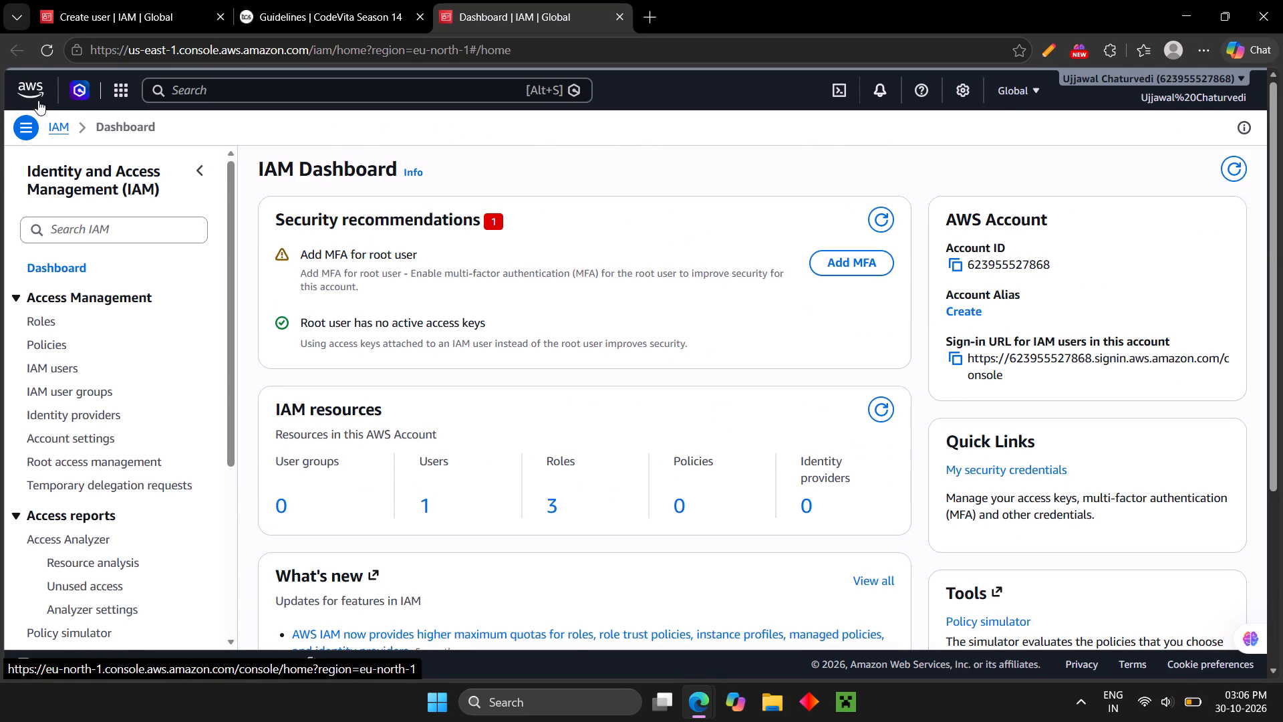
# Open the main account's AWS Console home and examine its widgets down to Explore AWS and Trusted Advisor.
pyautogui.click(35, 94)
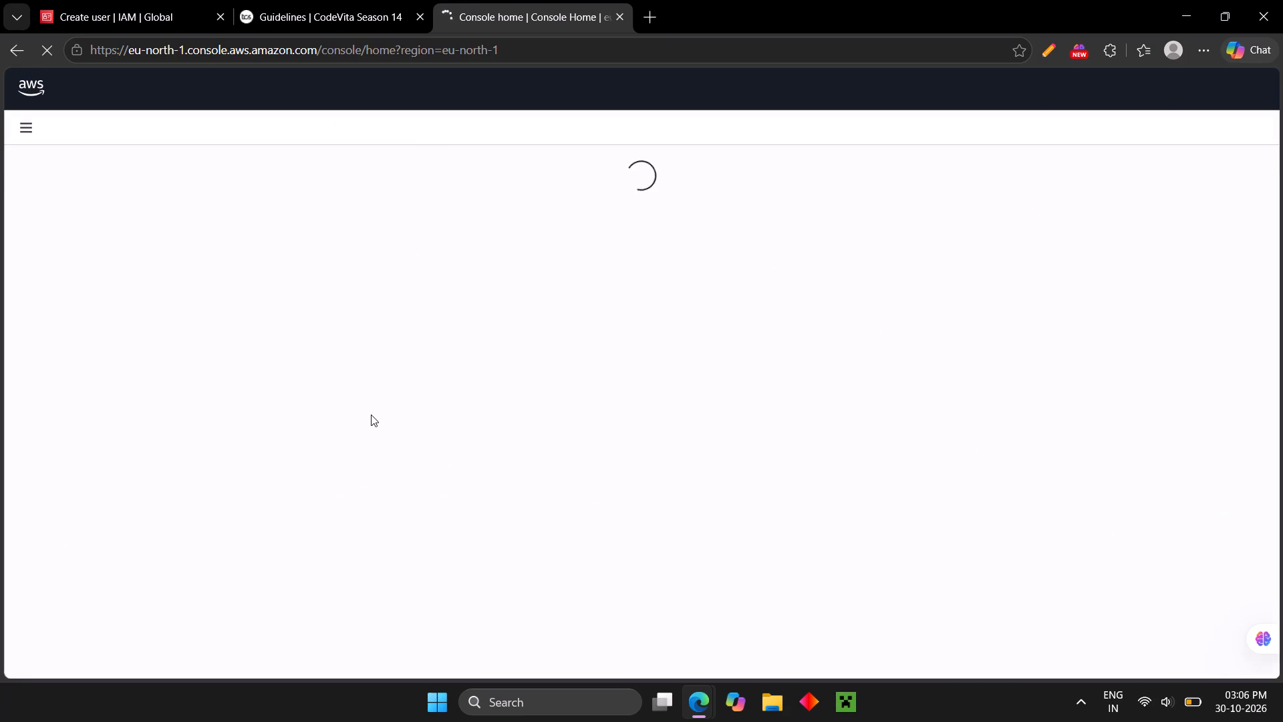
pyautogui.scroll(-10, 371, 414)
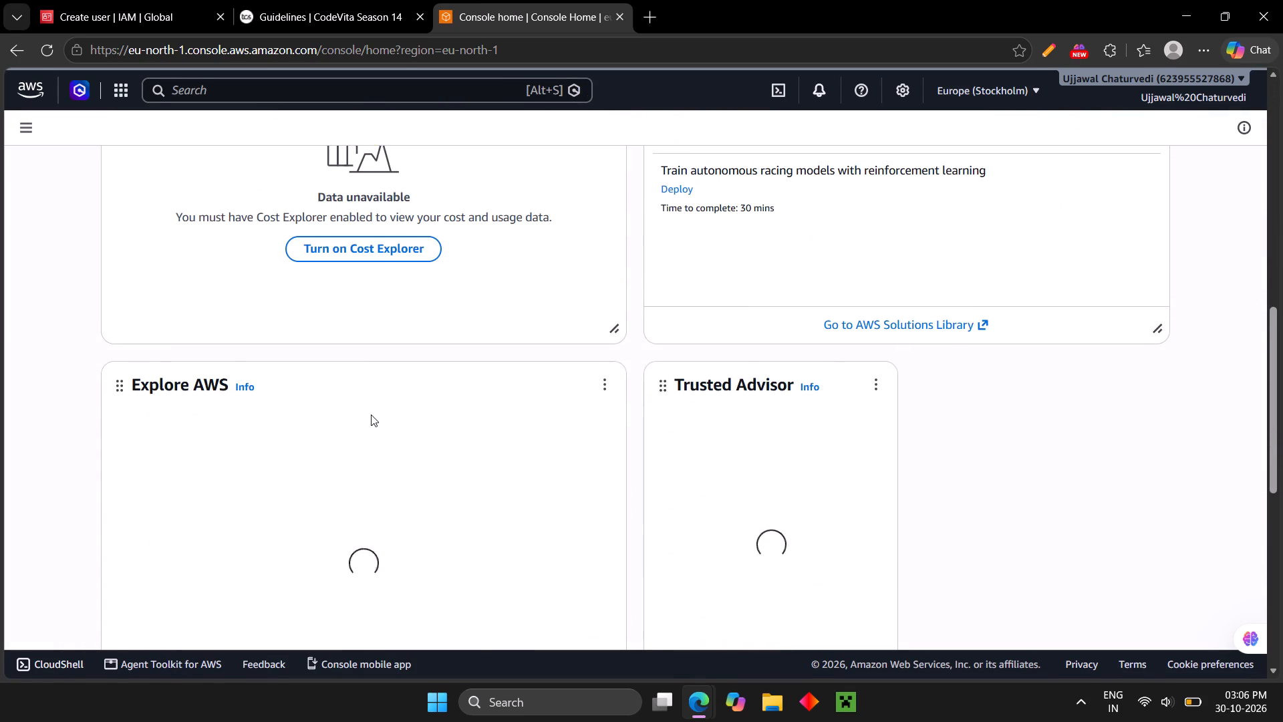
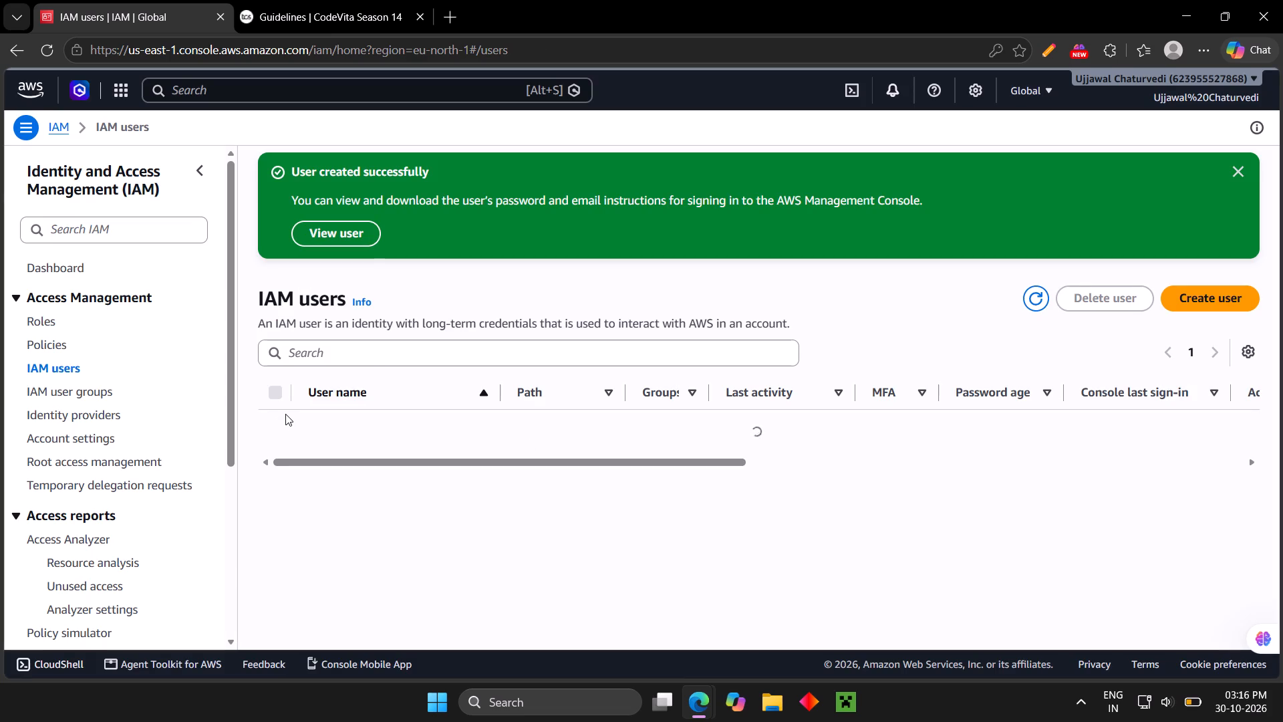
# Refresh the IAM users list and select the only user in it.
pyautogui.click(1047, 310)
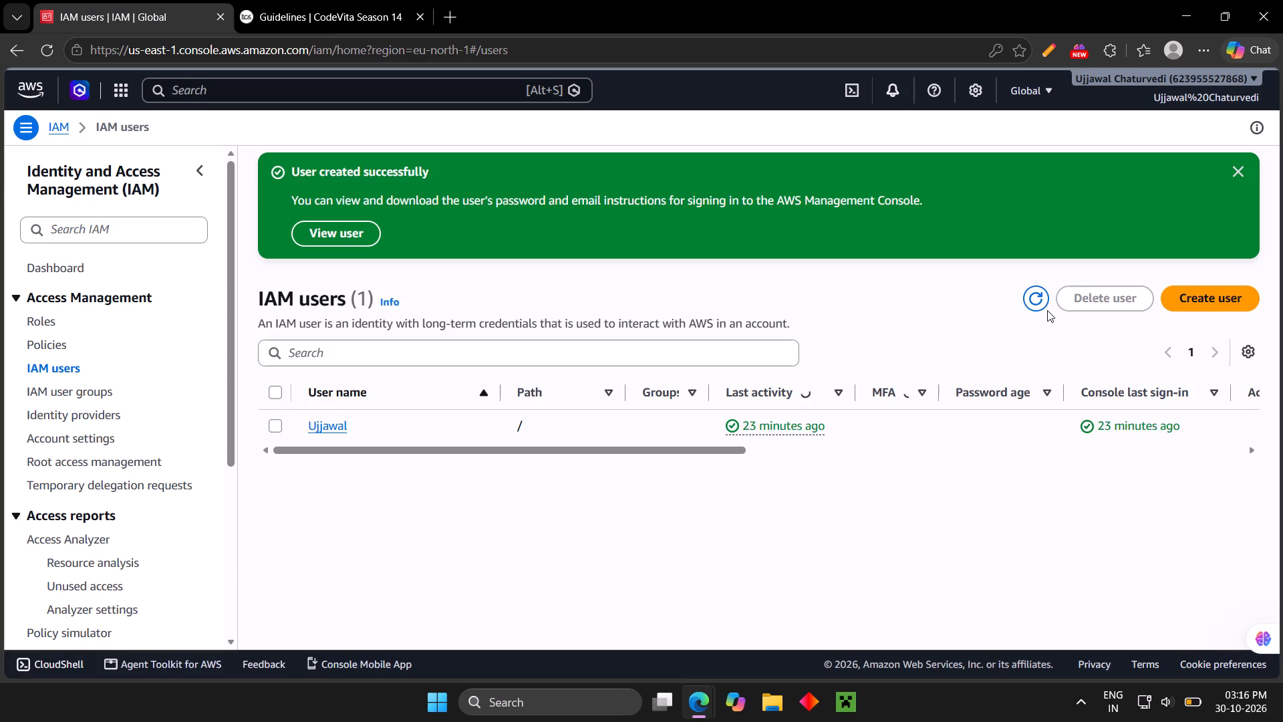
pyautogui.click(275, 425)
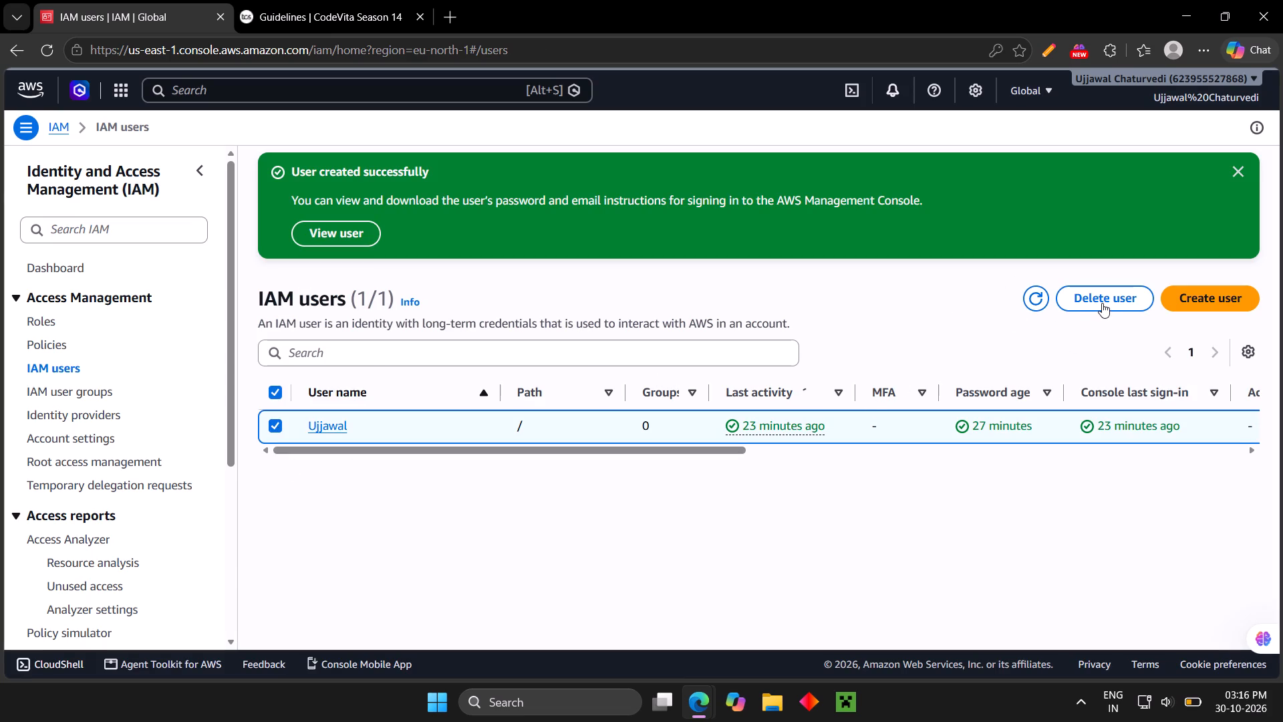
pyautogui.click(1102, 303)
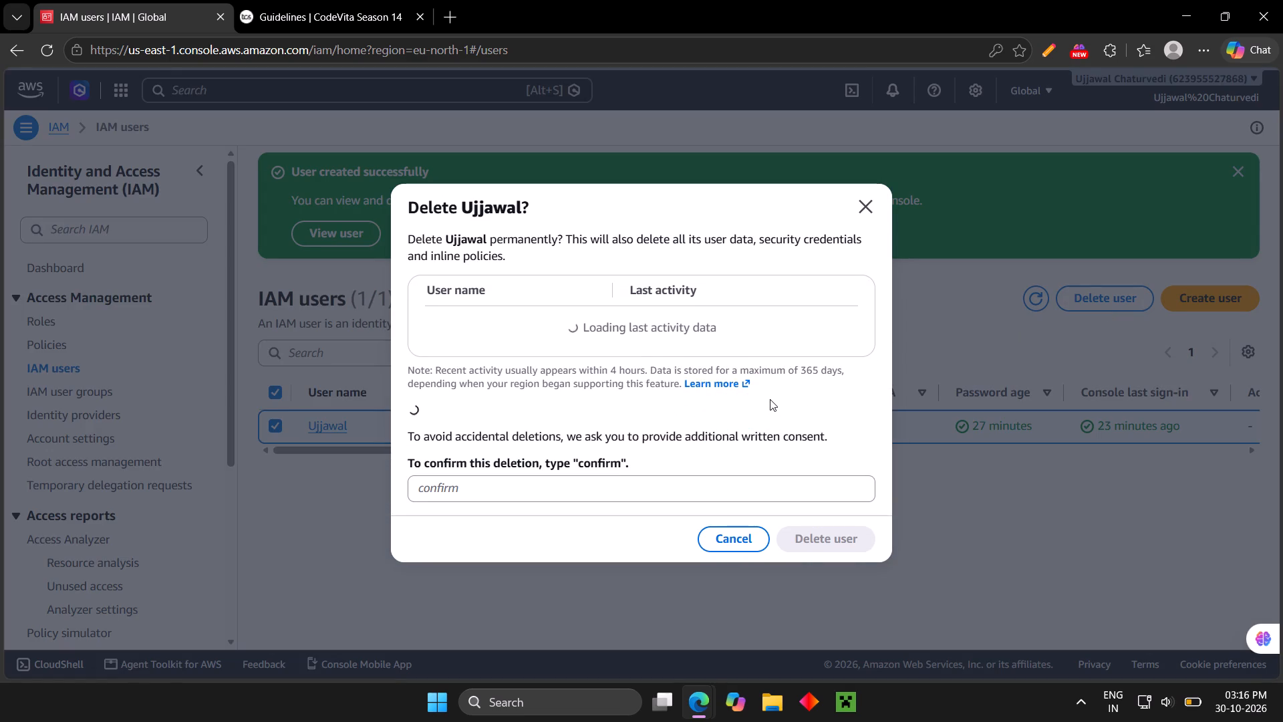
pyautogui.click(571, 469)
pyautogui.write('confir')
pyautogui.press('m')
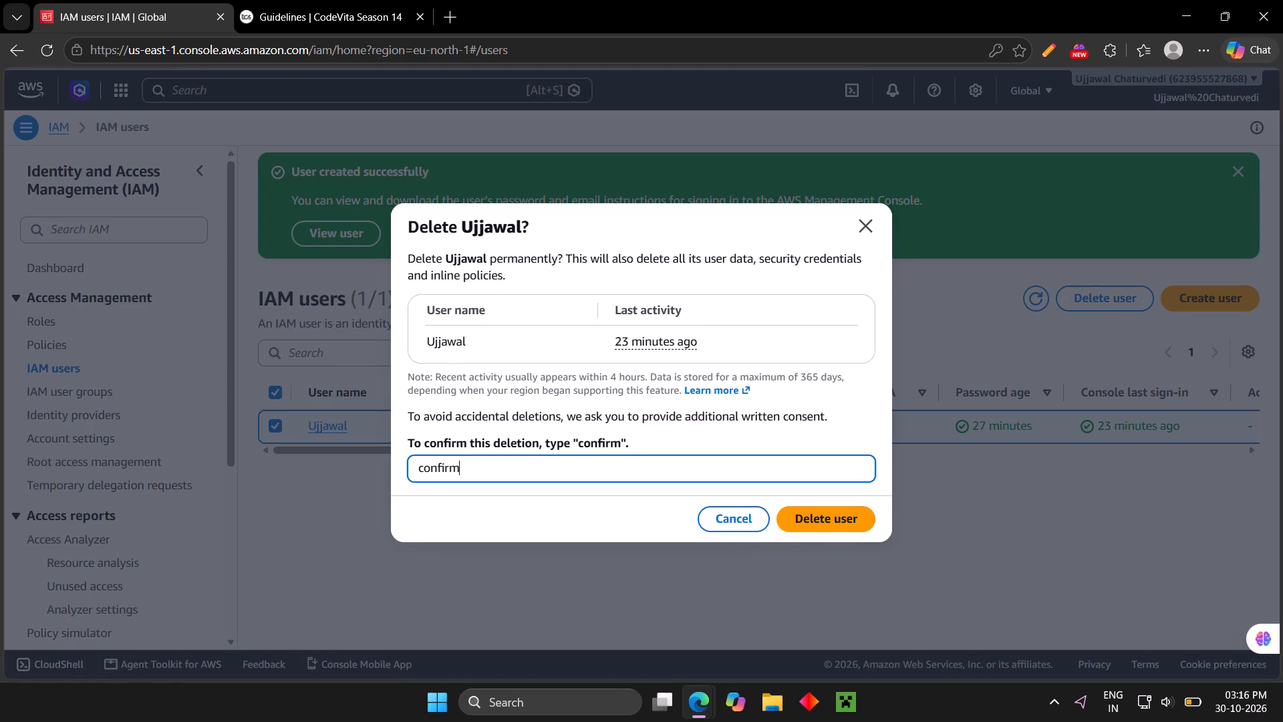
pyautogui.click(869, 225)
# Capture a screenshot of the AWS console area showing the IAM users list with the user selected.
pyautogui.press('Print')
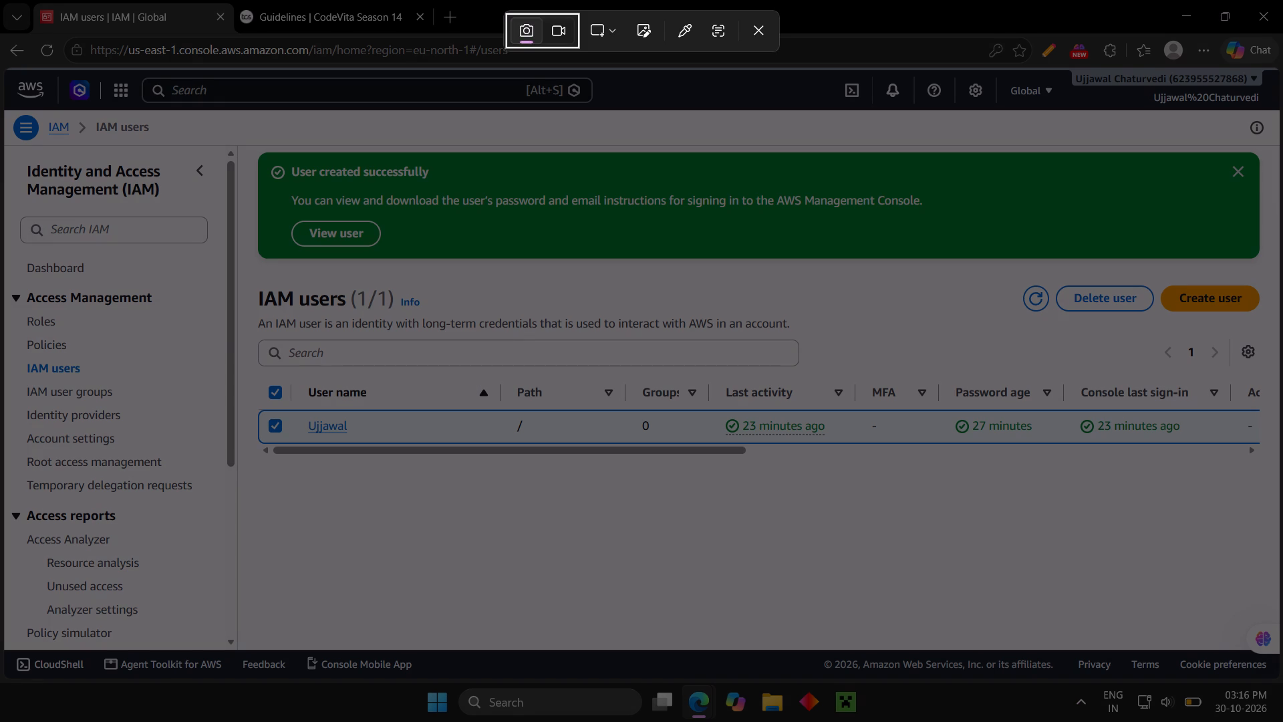
pyautogui.moveTo(0, 71); pyautogui.dragTo(1271, 640)
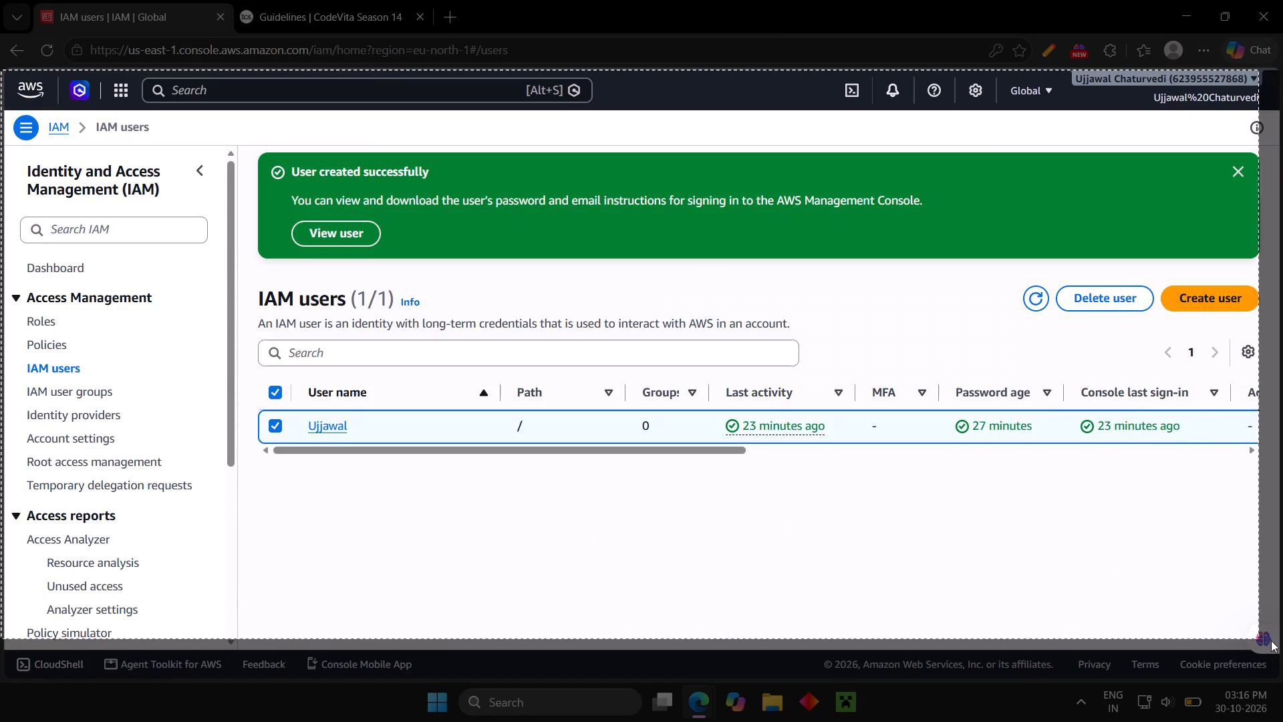
pyautogui.moveTo(1271, 640); pyautogui.dragTo(1282, 623)
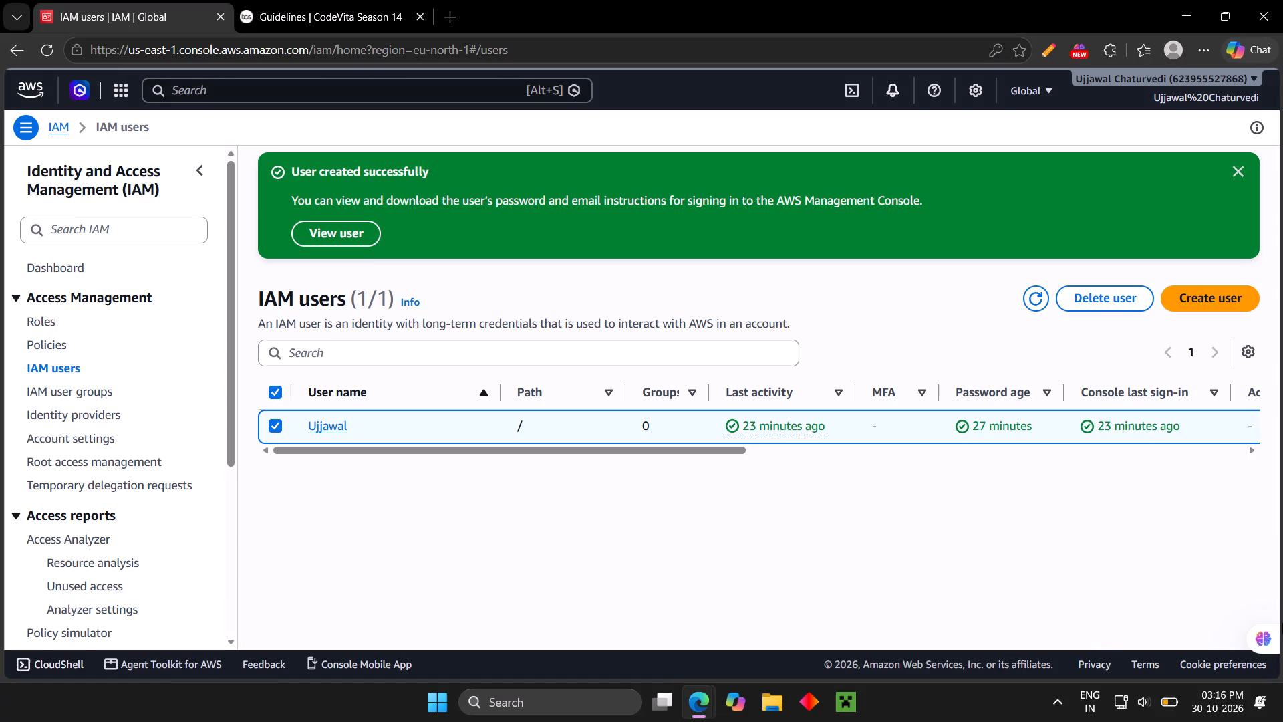
# Delete the selected IAM user permanently, giving "confirm" as the written consent.
pyautogui.click(1115, 291)
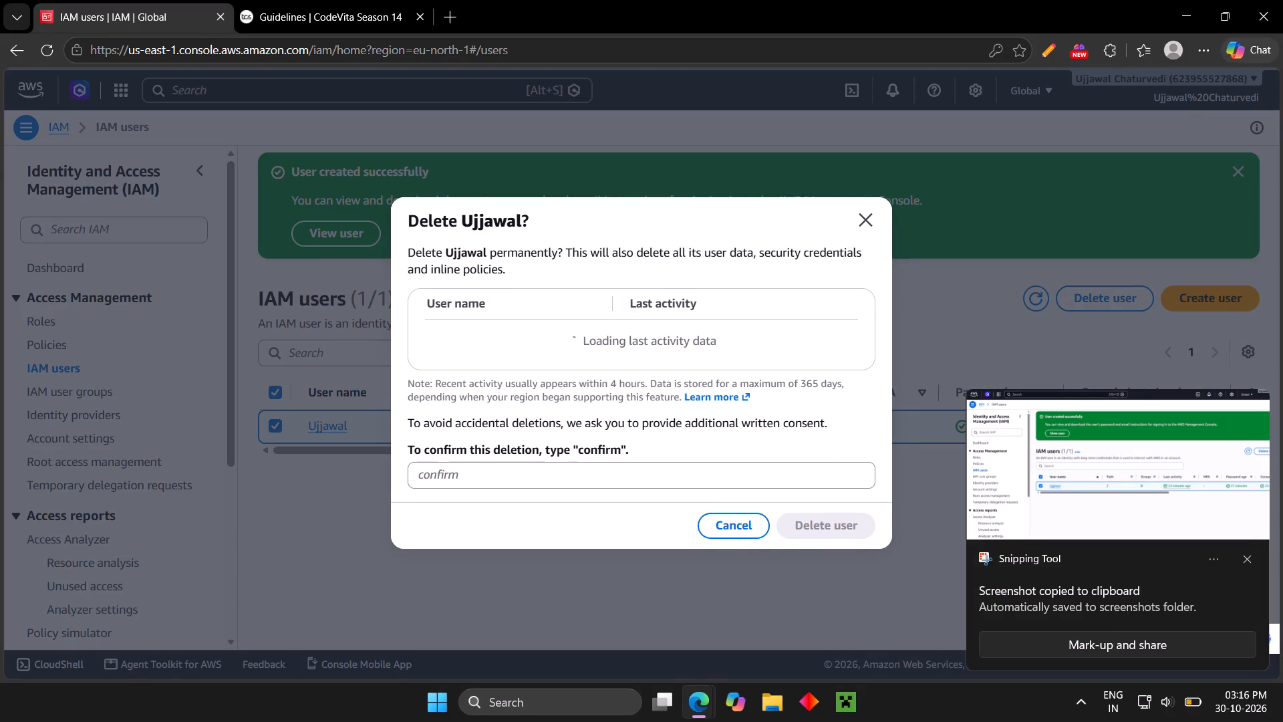
pyautogui.click(551, 477)
pyautogui.write('confirm')
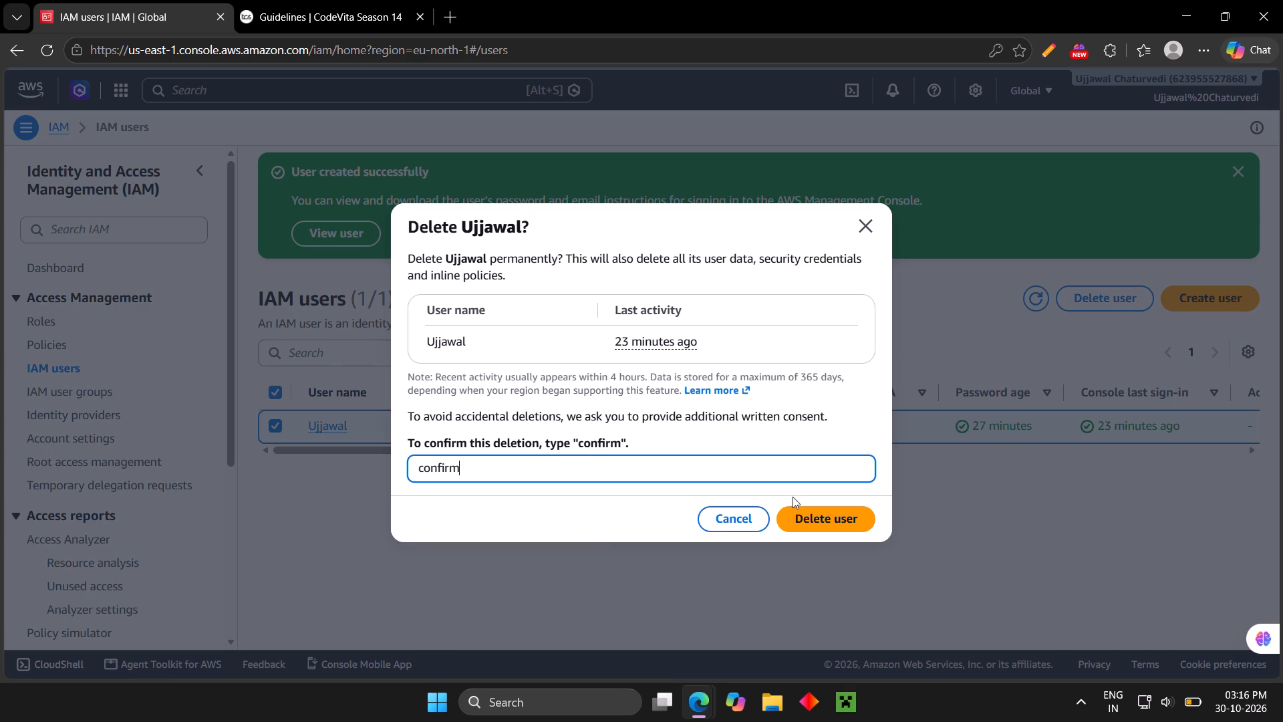
pyautogui.click(819, 513)
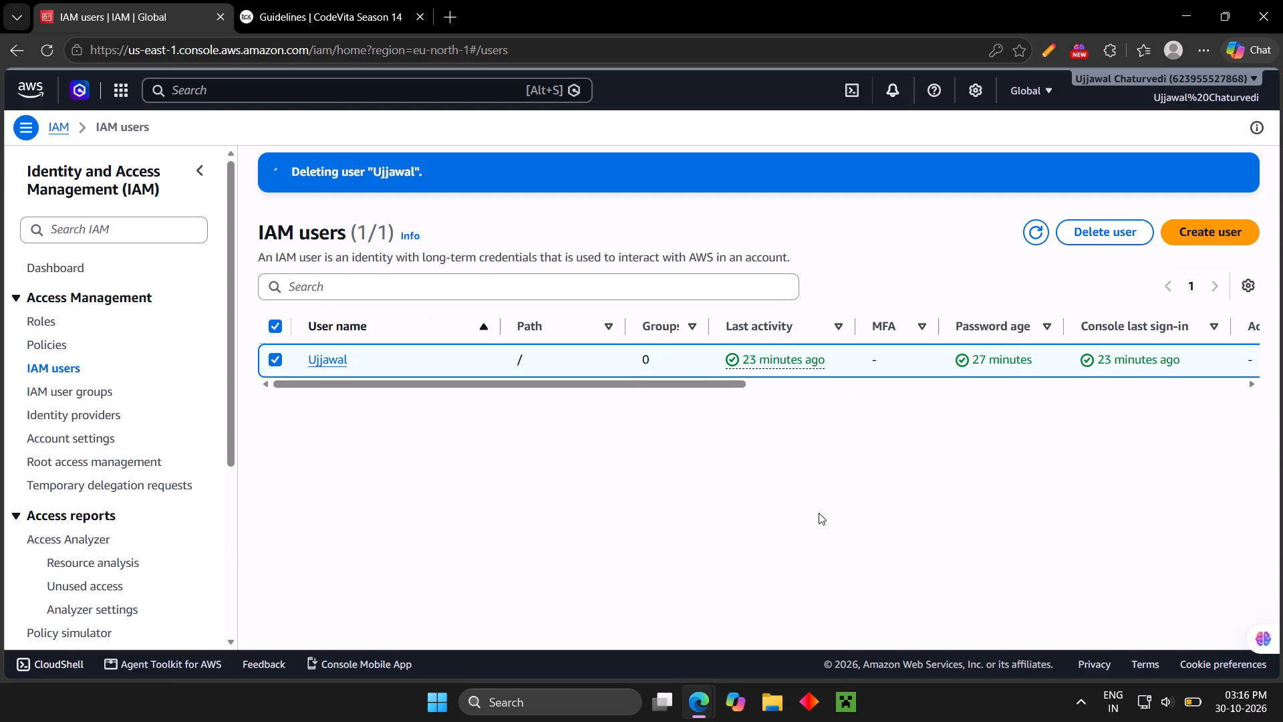
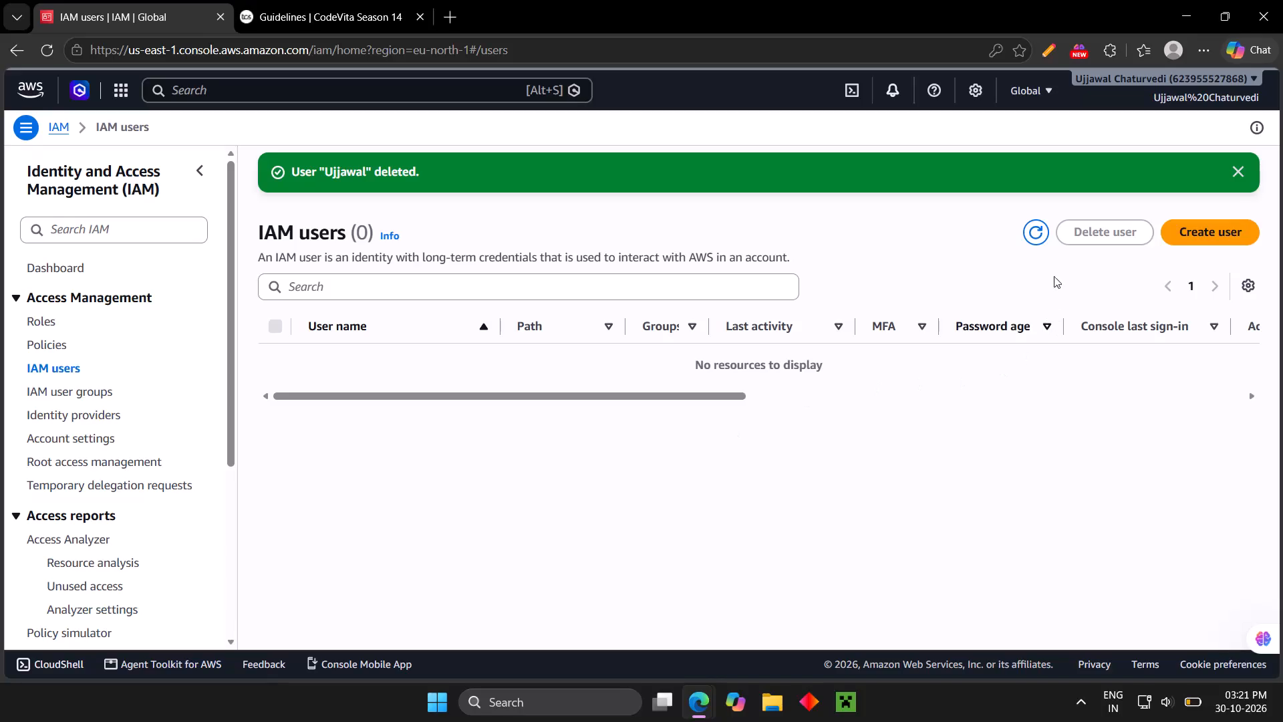
# Refresh the IAM users list and dismiss the notification about the deleted user.
pyautogui.click(1034, 235)
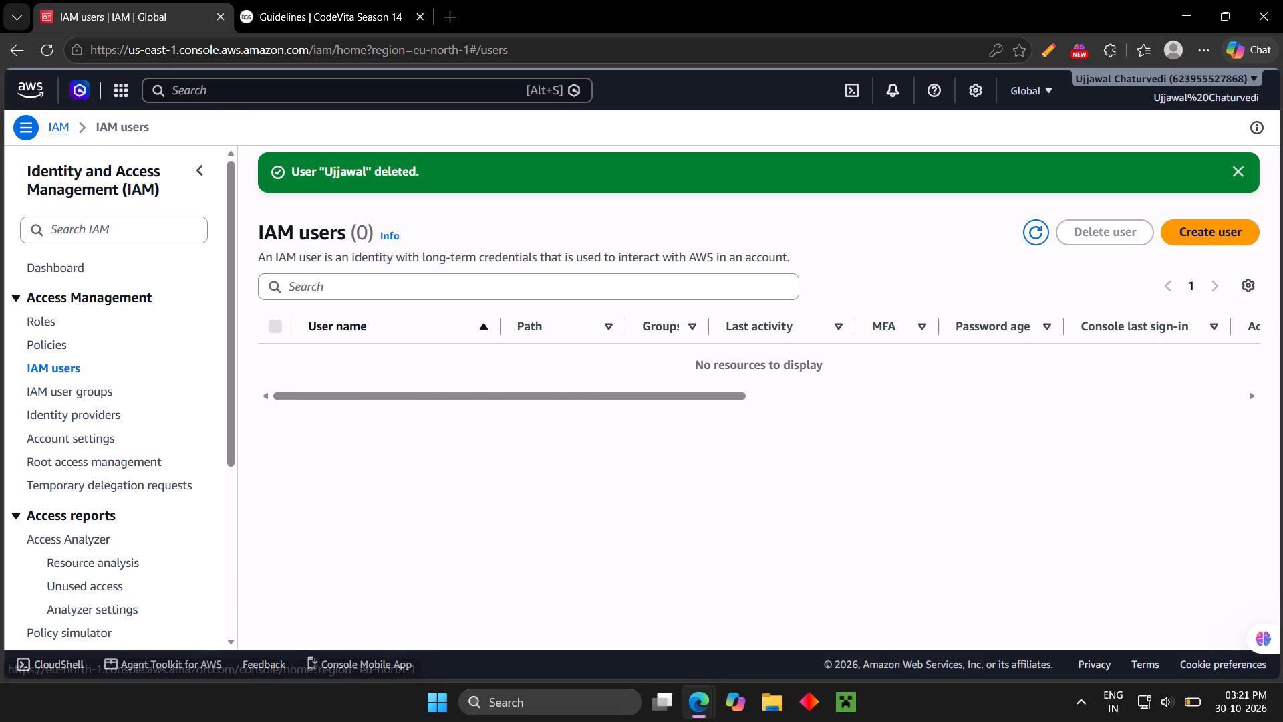
pyautogui.click(1241, 170)
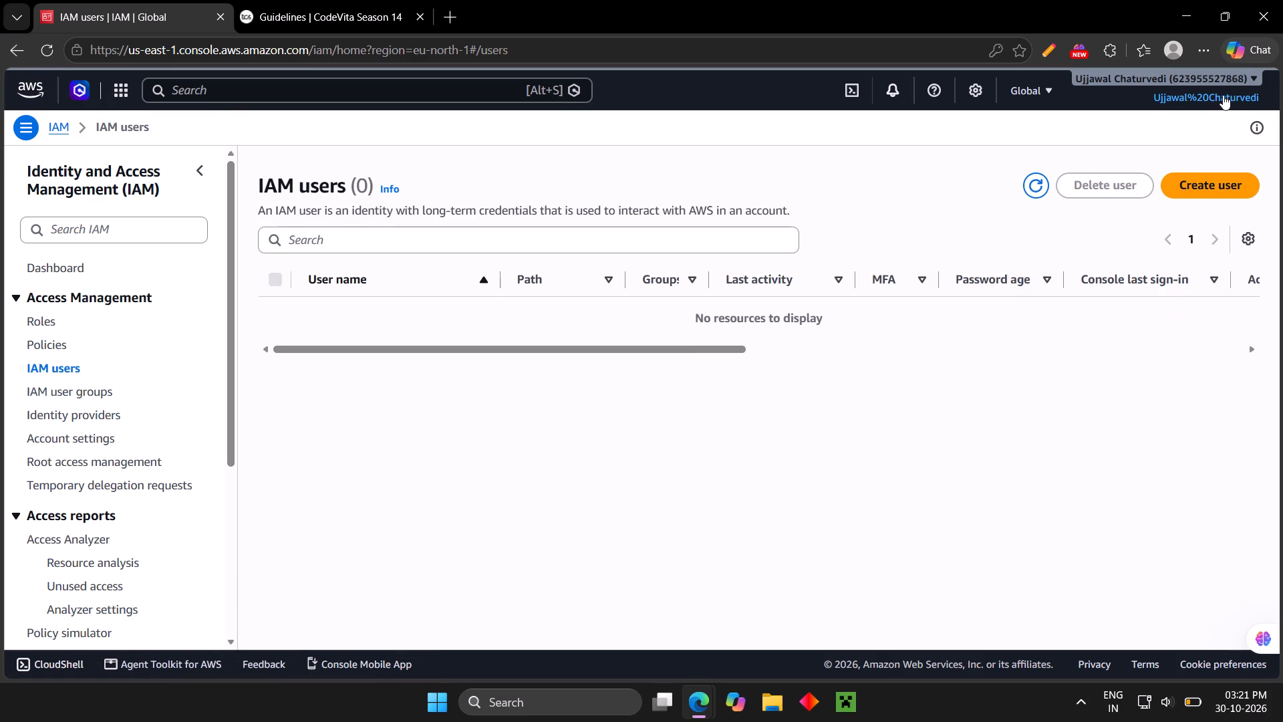
# Sign out of the main account in the AWS console.
pyautogui.click(1223, 95)
pyautogui.scroll(-4, 1203, 545)
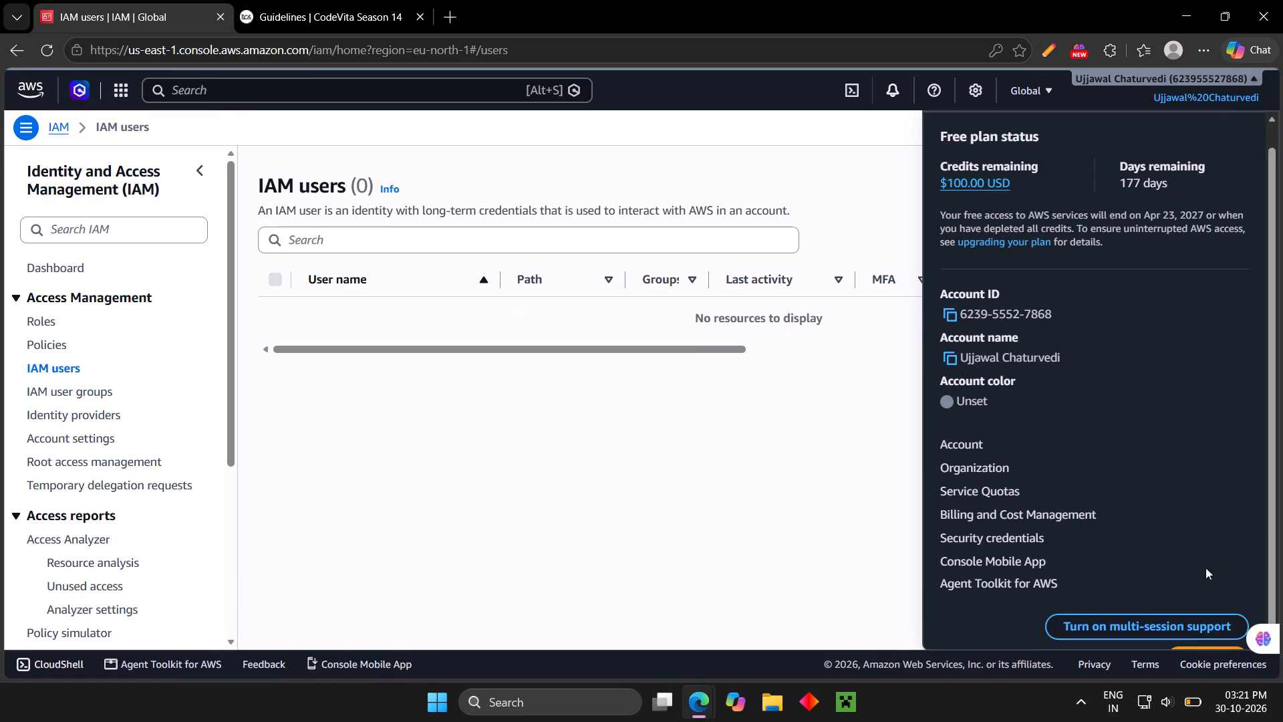
pyautogui.click(1212, 634)
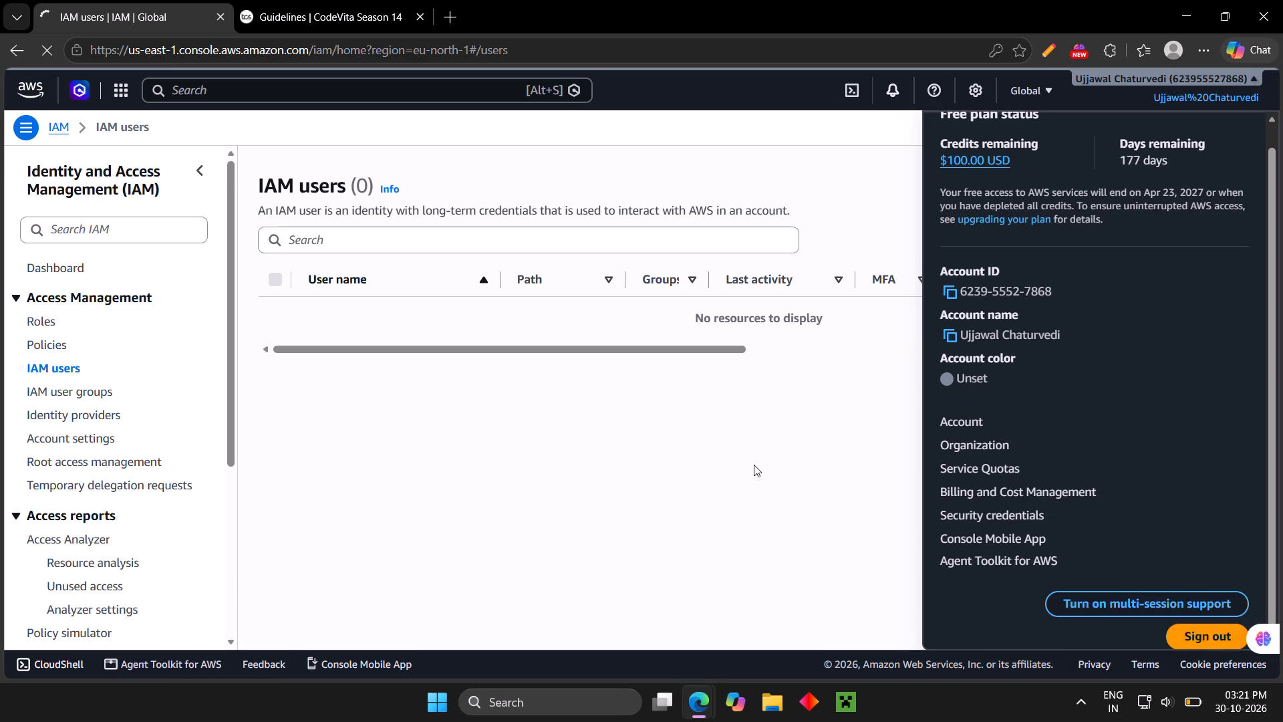
pyautogui.click(1185, 637)
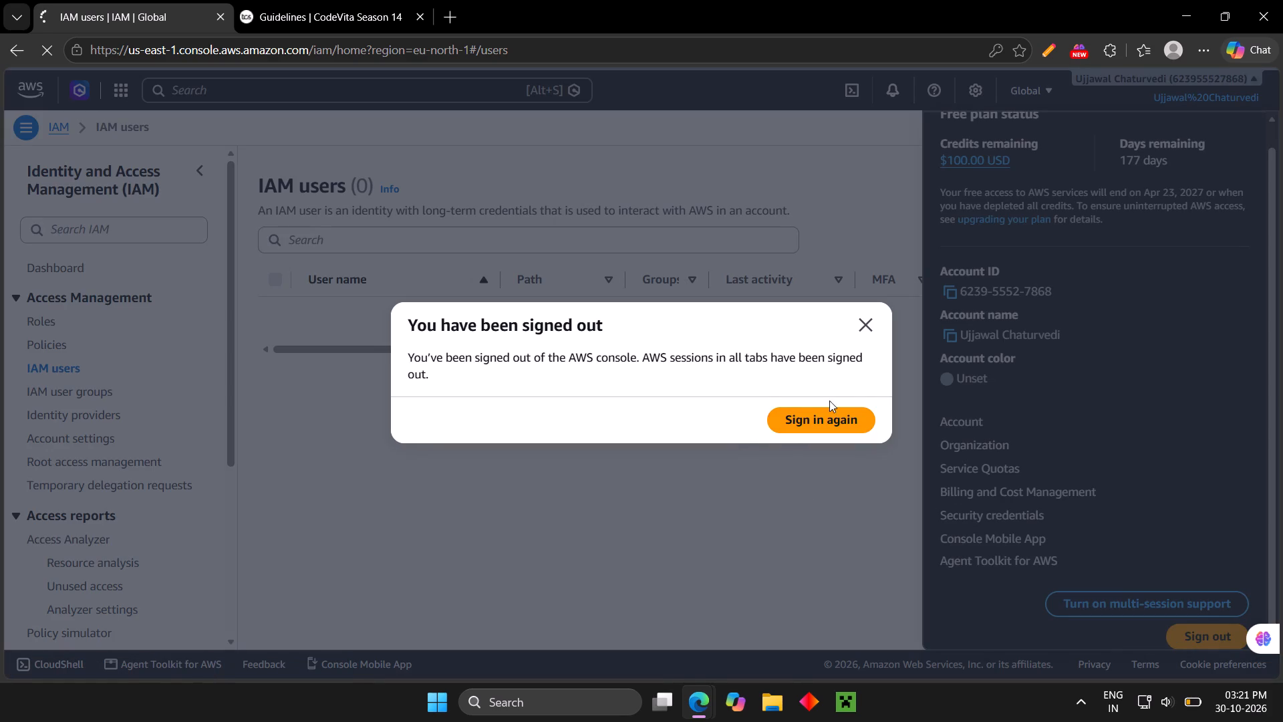
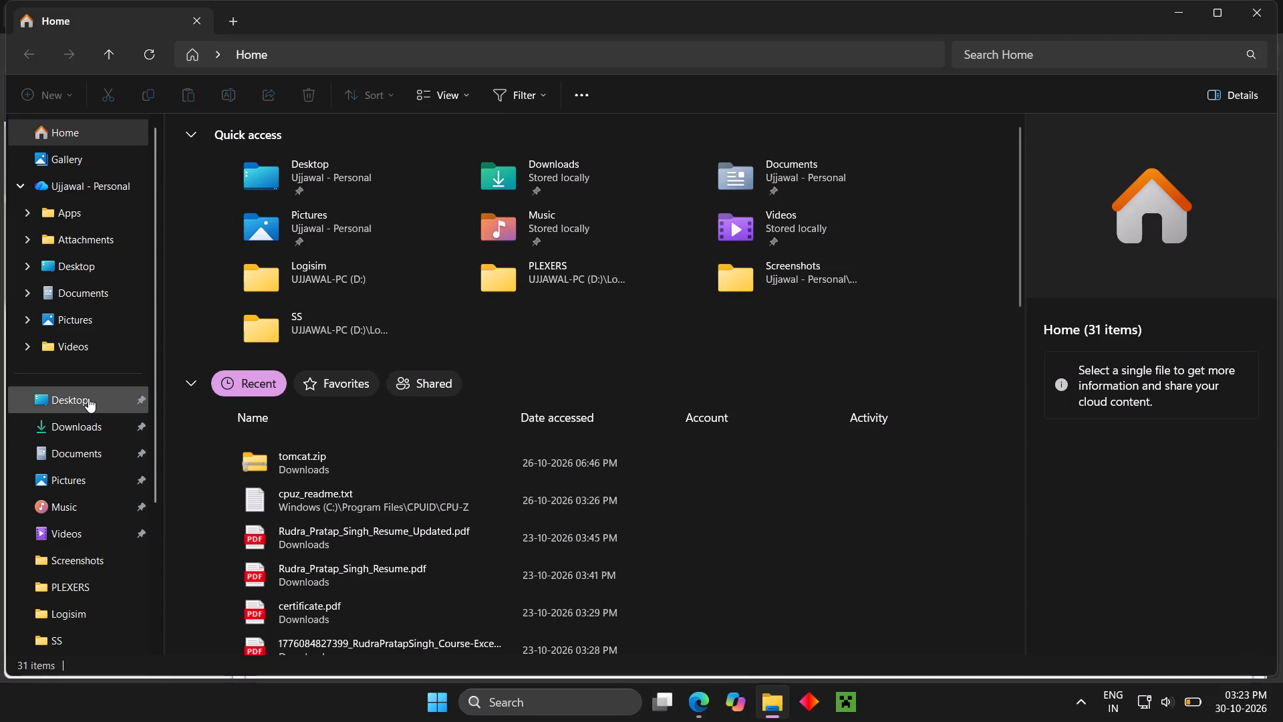
# Open the image Screenshot 2026-10-30 145444.png from the Screenshots folder inside Pictures.
pyautogui.click(88, 398)
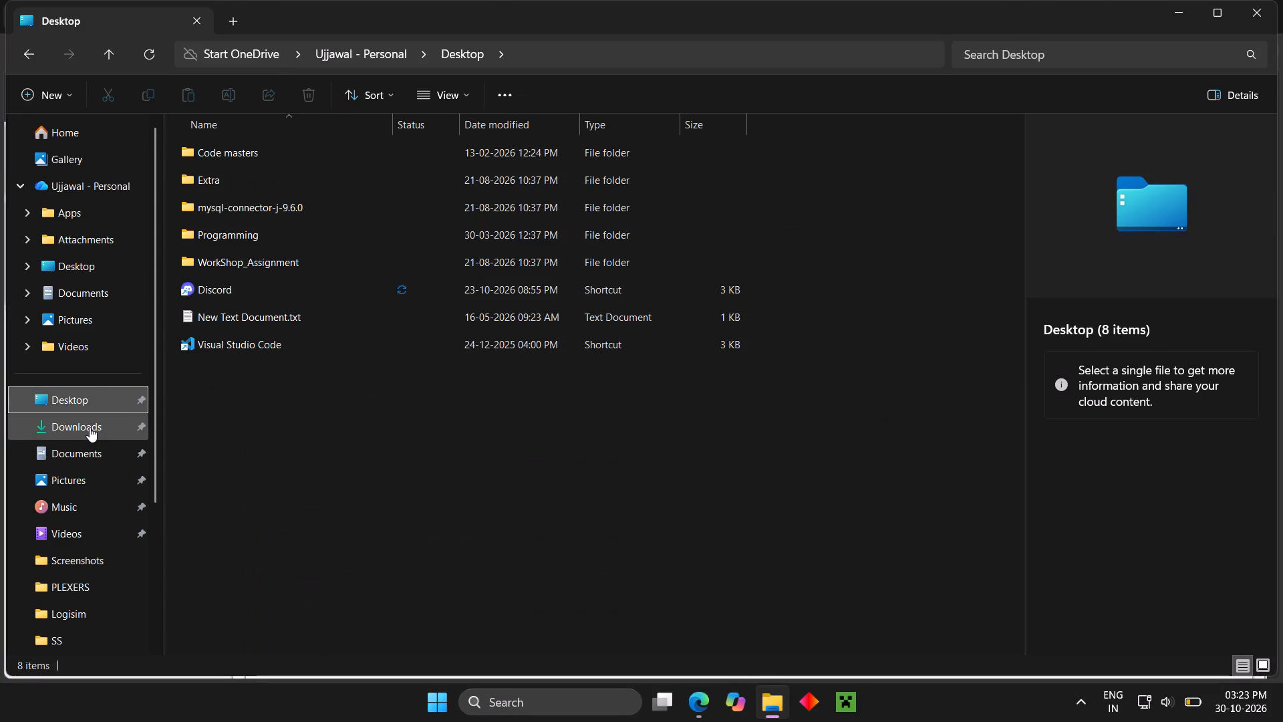
pyautogui.click(73, 331)
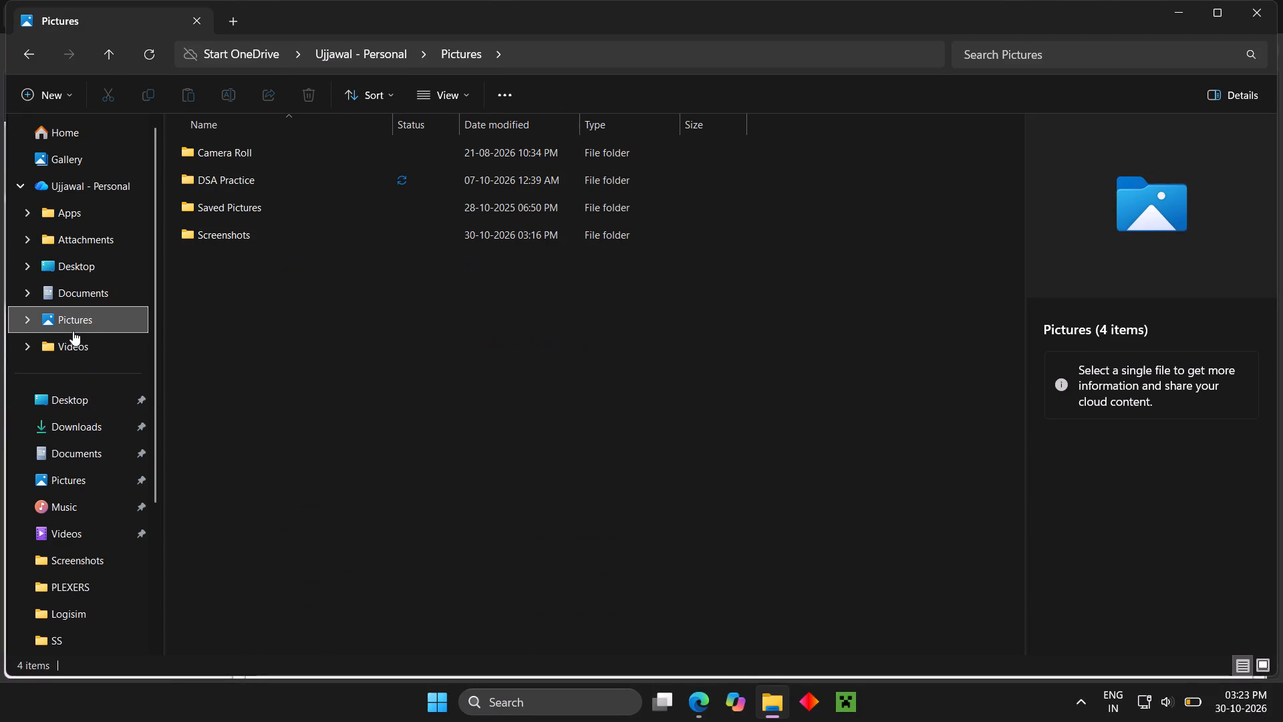
pyautogui.doubleClick(218, 239)
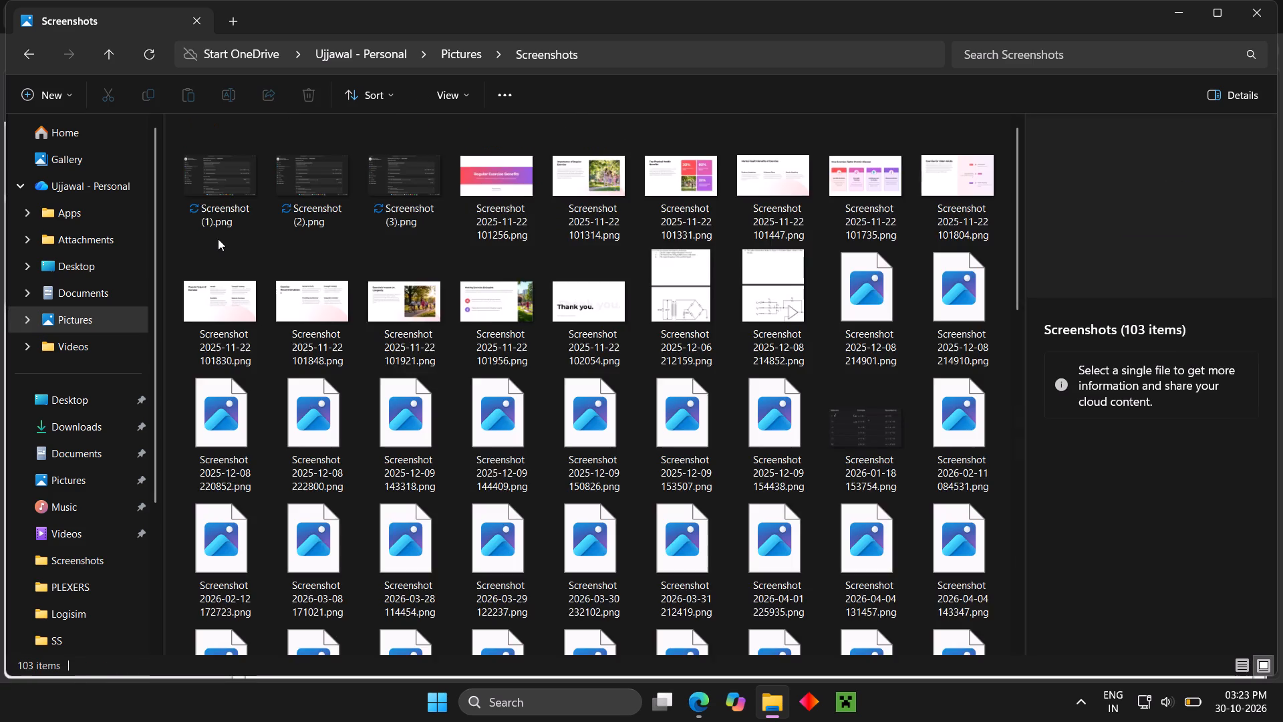
pyautogui.scroll(-15, 480, 420)
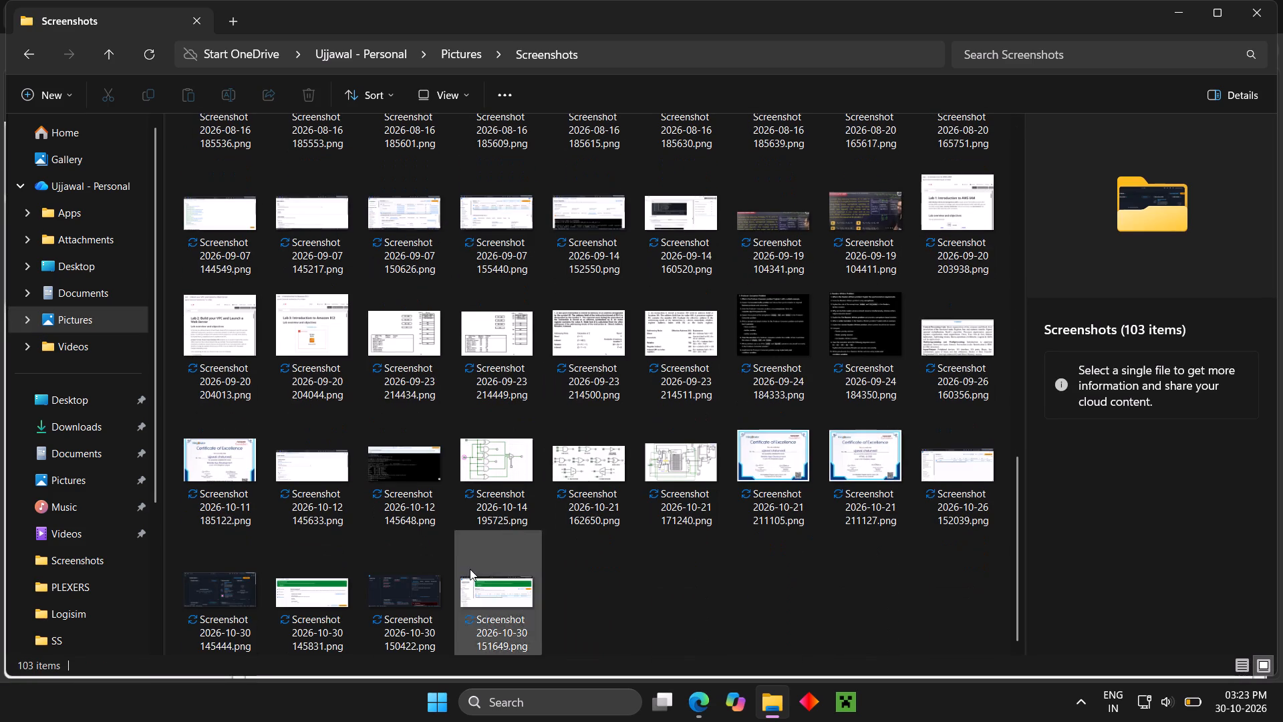
pyautogui.doubleClick(223, 597)
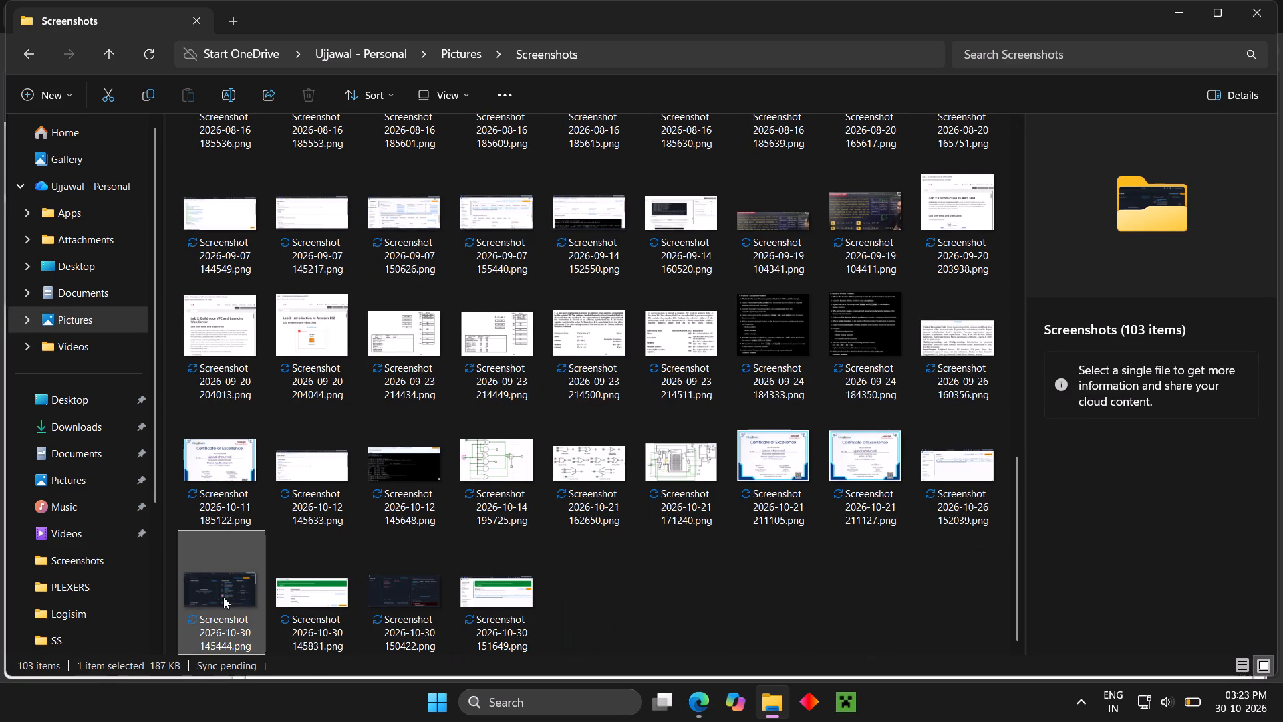
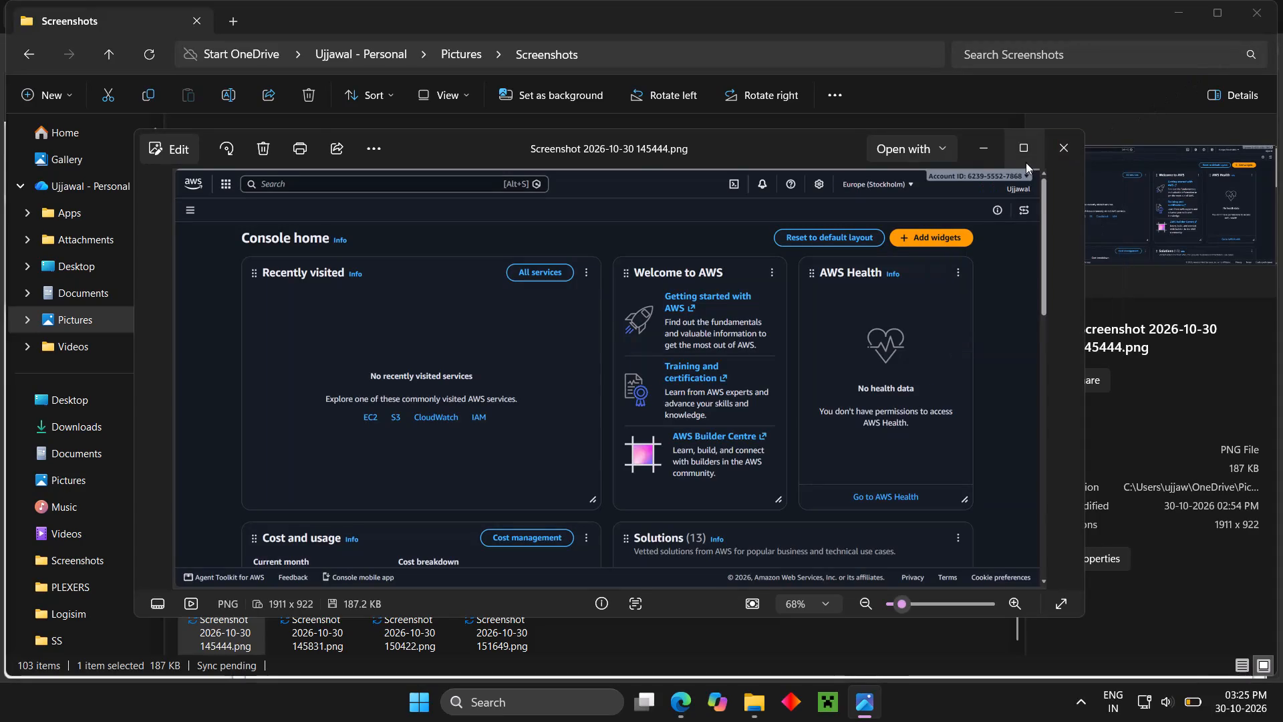
# Close the opened screenshot image and return to the newest files in the Screenshots folder.
pyautogui.click(1055, 157)
pyautogui.scroll(-4, 696, 455)
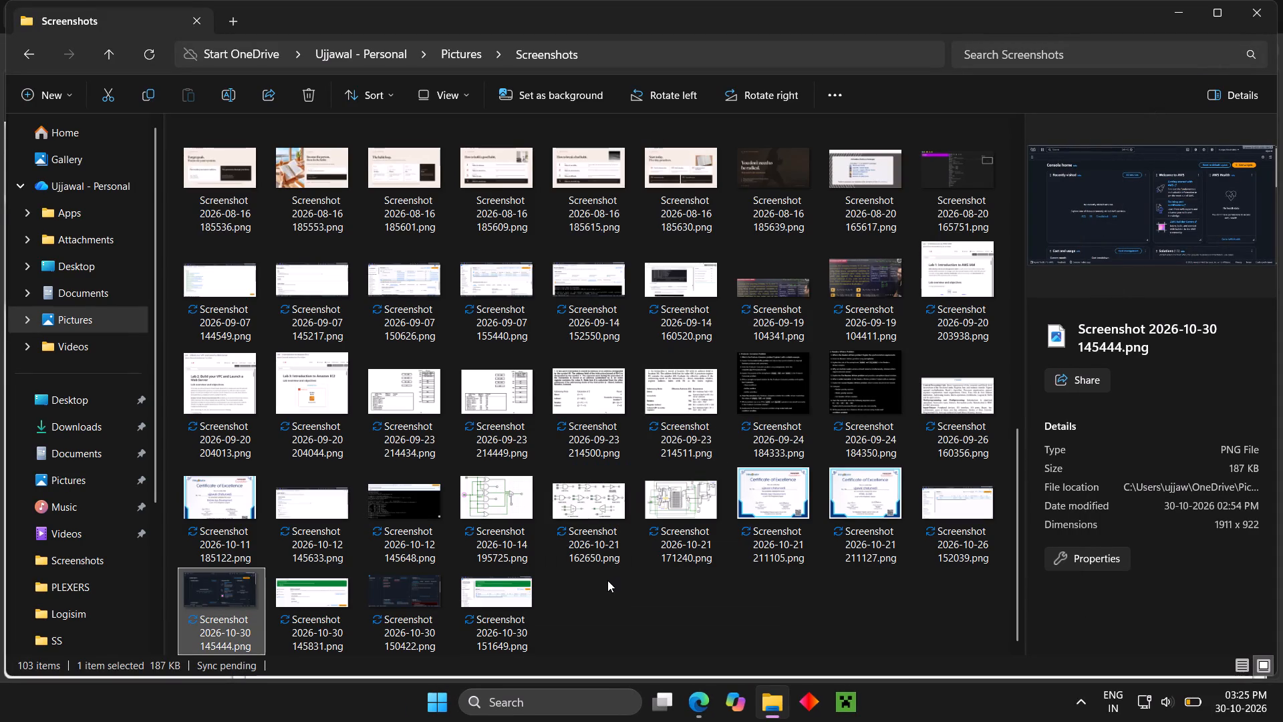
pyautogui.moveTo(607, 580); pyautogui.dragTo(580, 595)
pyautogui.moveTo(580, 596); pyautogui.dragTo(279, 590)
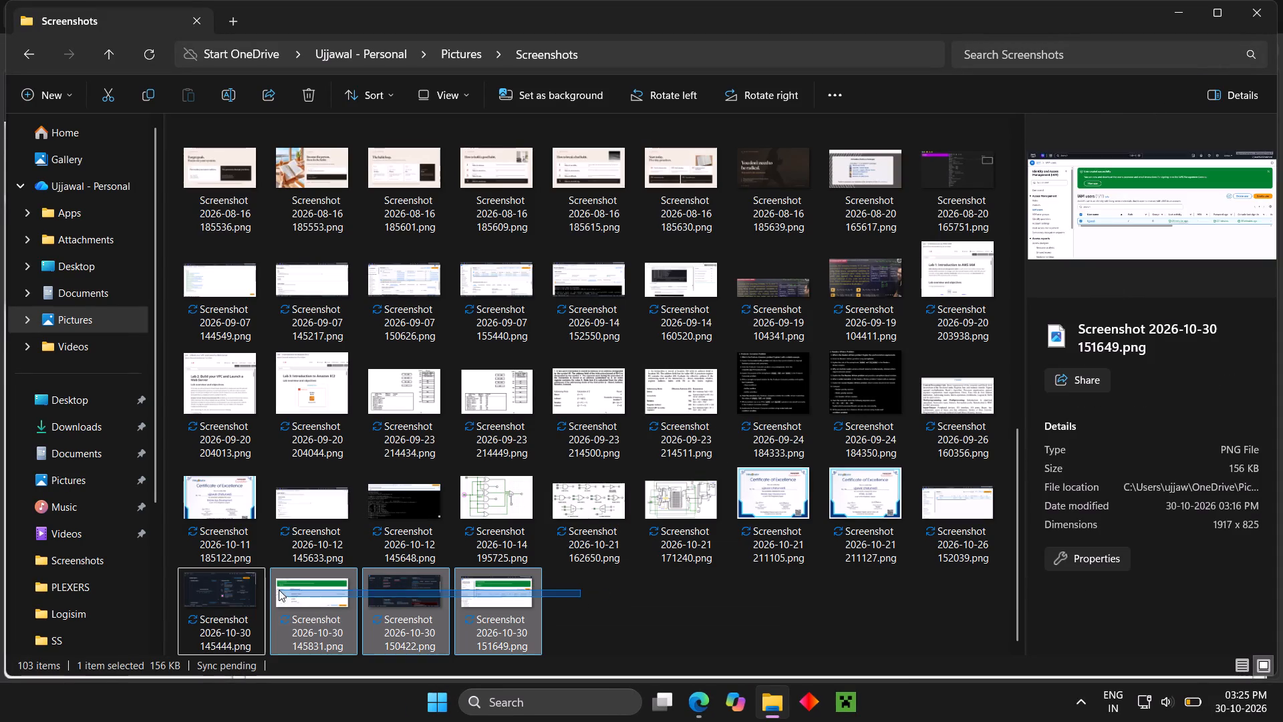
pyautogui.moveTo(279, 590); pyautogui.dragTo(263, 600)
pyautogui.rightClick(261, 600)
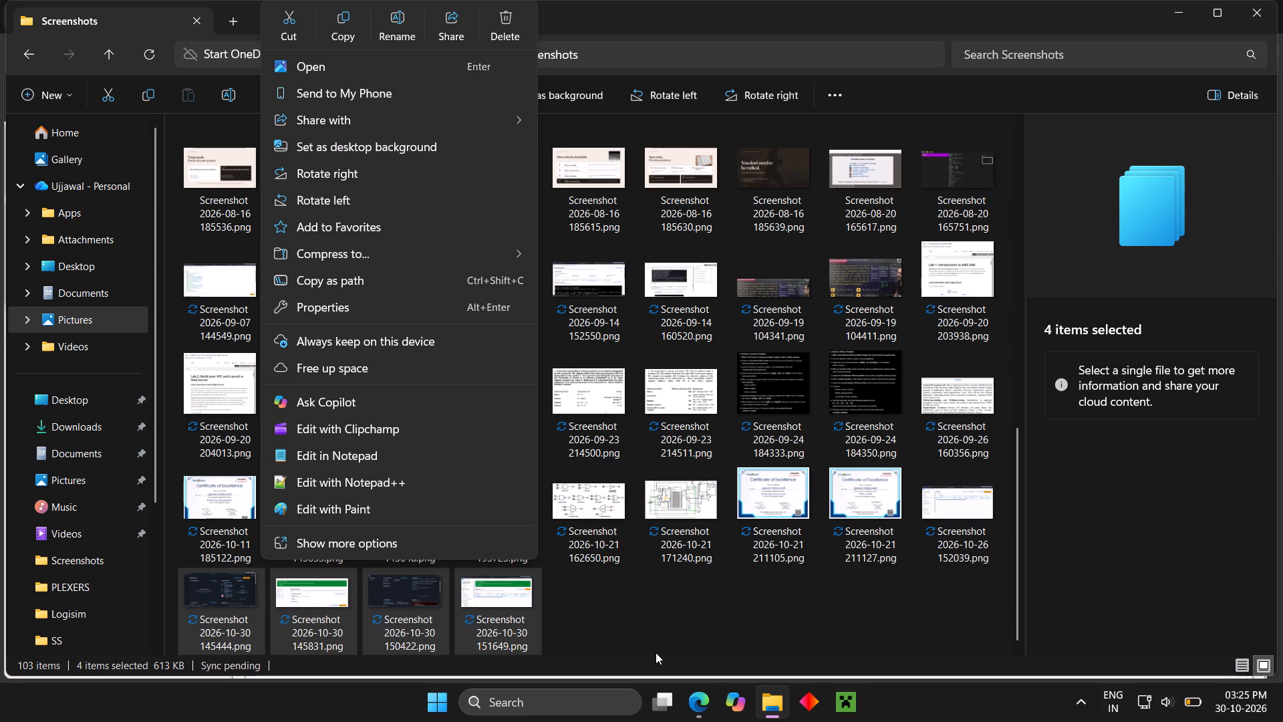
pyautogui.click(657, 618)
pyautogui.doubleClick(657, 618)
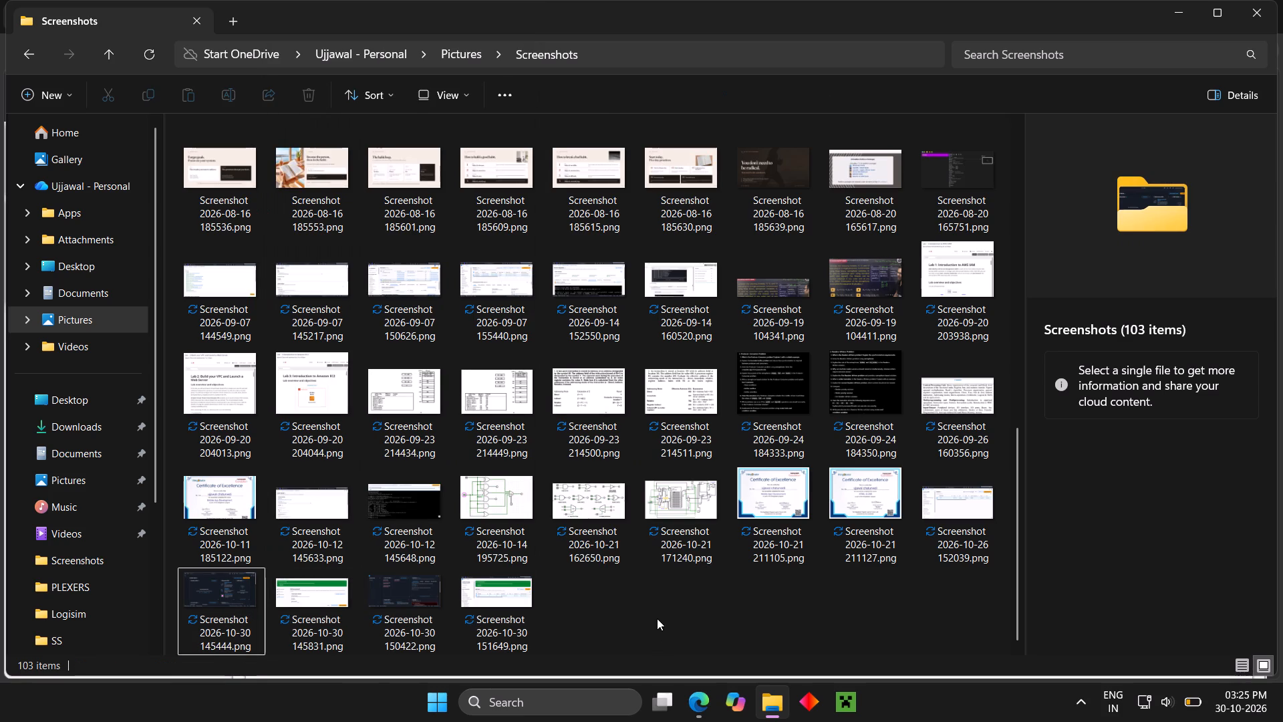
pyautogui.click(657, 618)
# Copy the four screenshots dated 2026-10-30, from 145444.png through 151649.png, to the clipboard.
pyautogui.moveTo(564, 614); pyautogui.dragTo(623, 666)
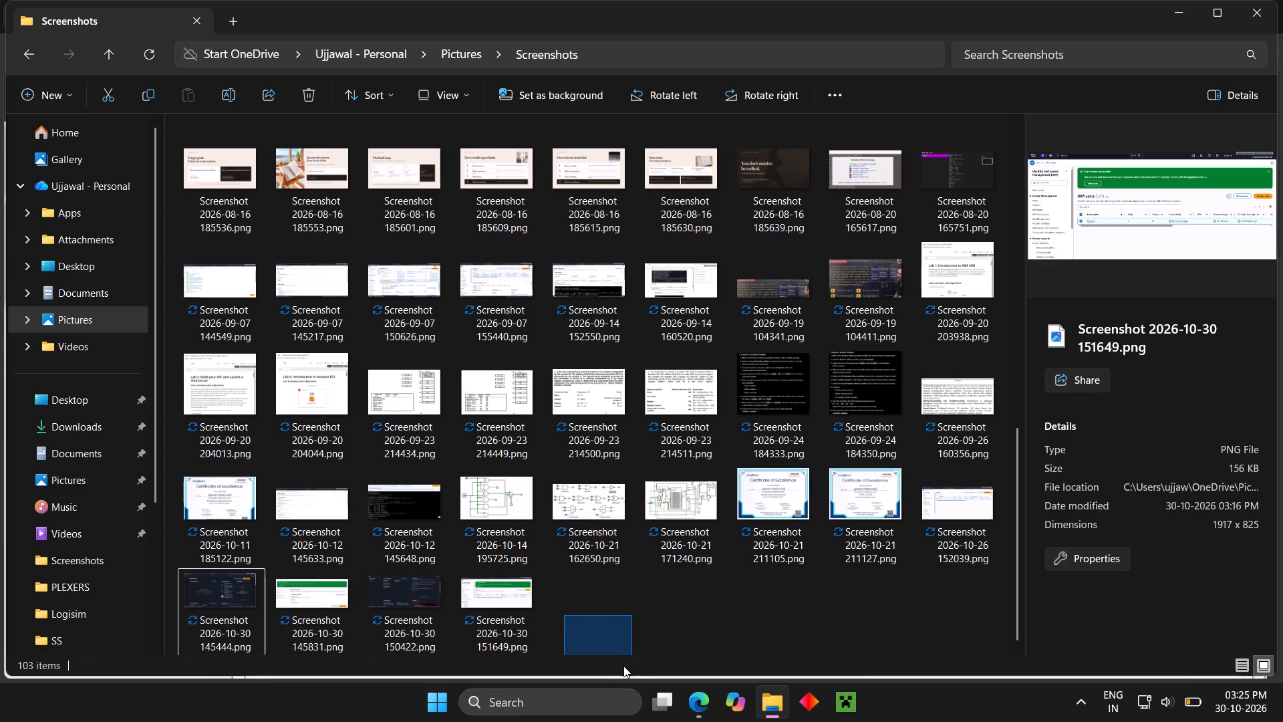
pyautogui.moveTo(623, 666); pyautogui.dragTo(232, 625)
pyautogui.rightClick(232, 625)
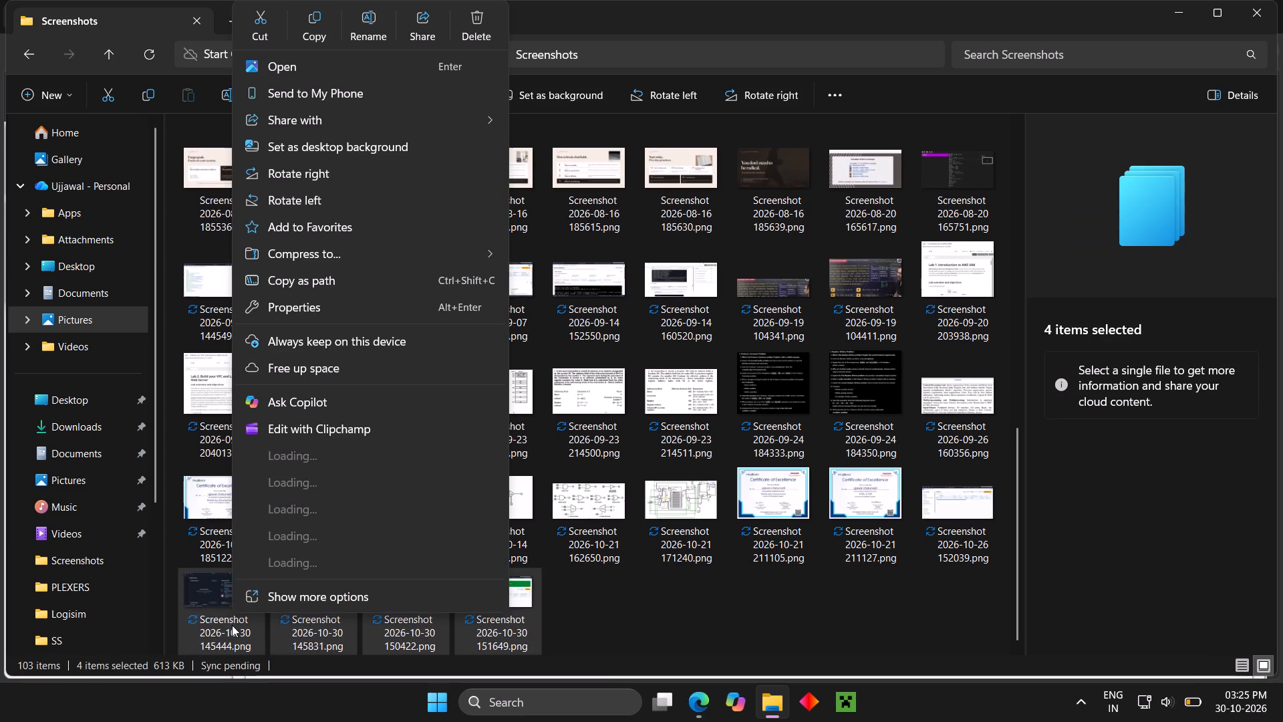
pyautogui.click(308, 34)
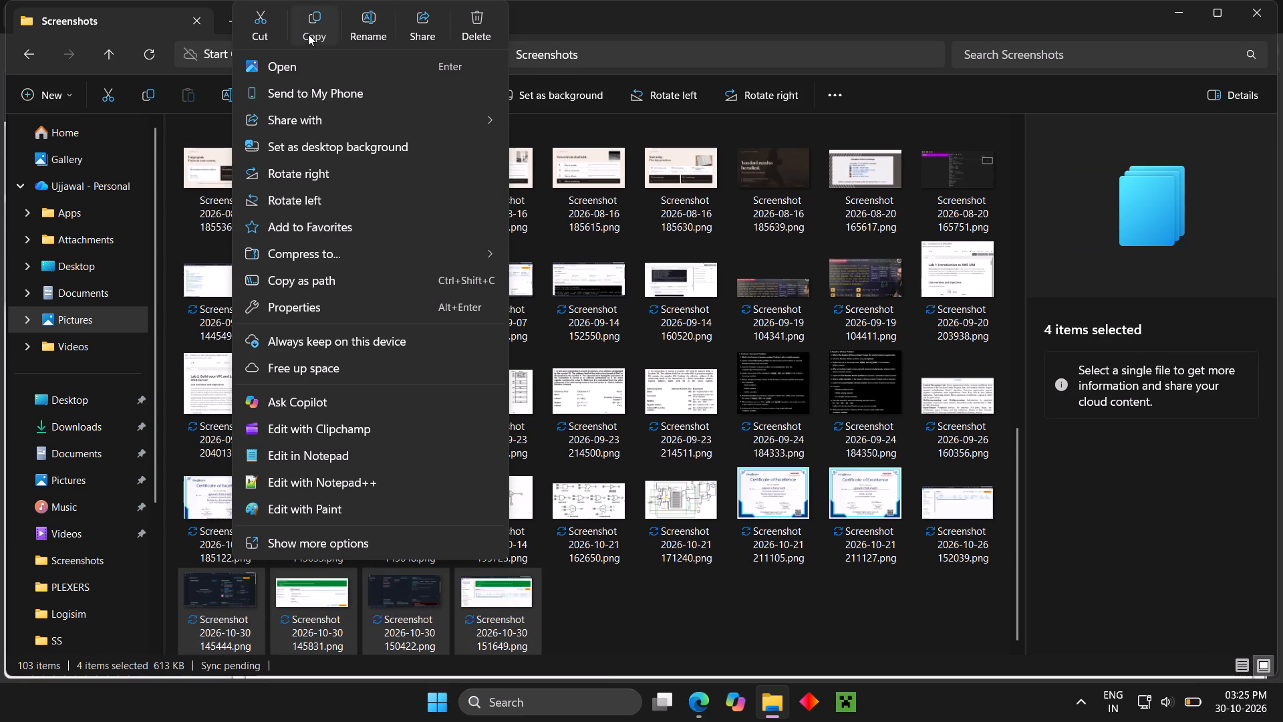
# Switch to the InPrivate Microsoft Edge window and start a "wh" address entry in a new tab.
pyautogui.click(708, 703)
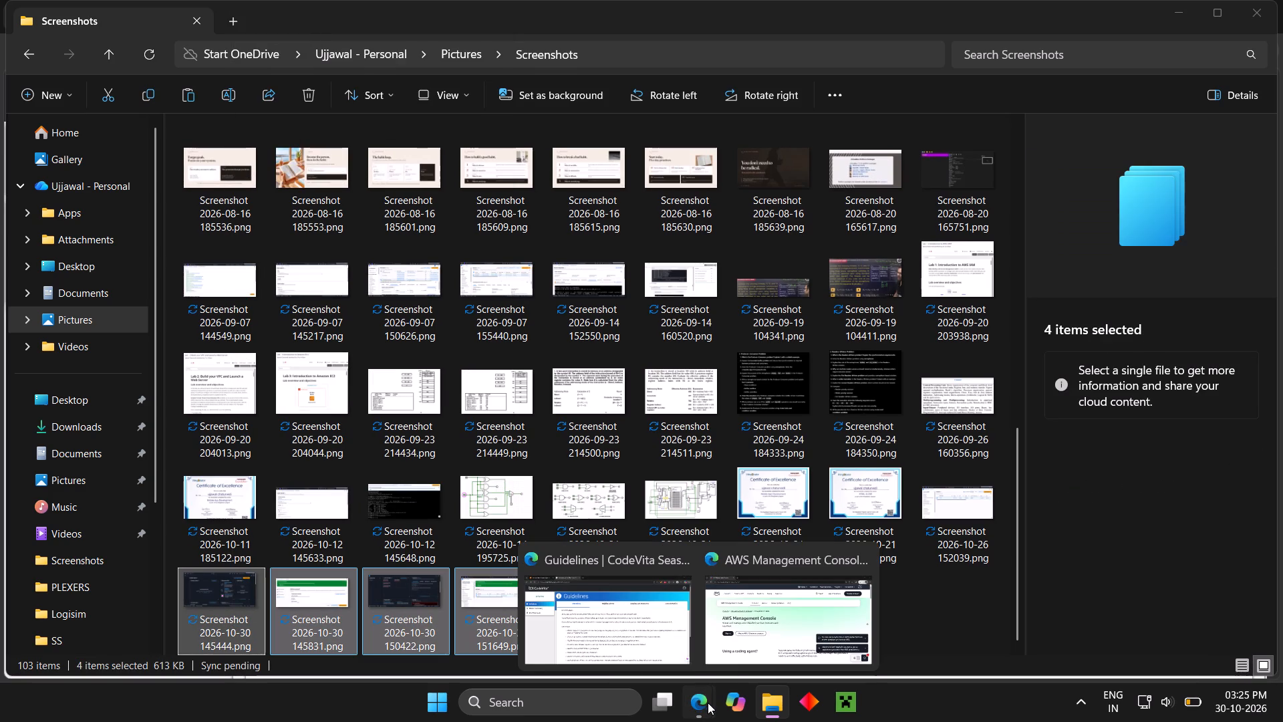
pyautogui.click(772, 616)
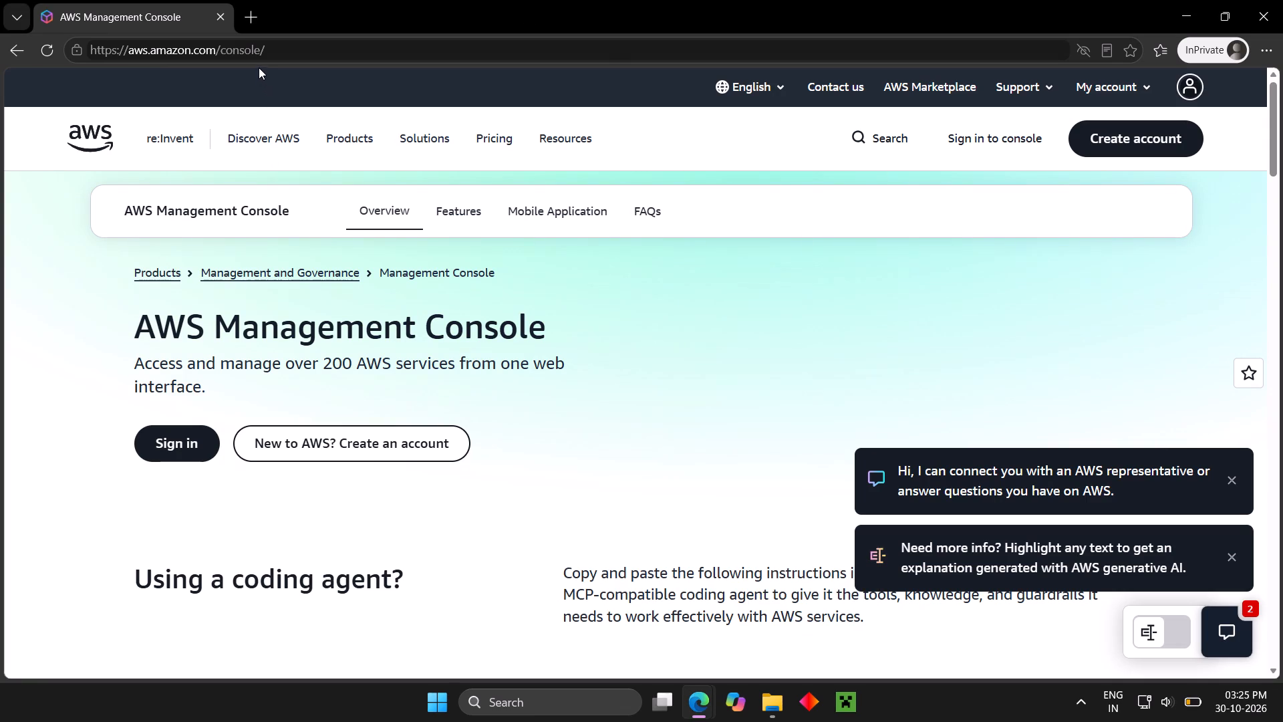
pyautogui.click(255, 23)
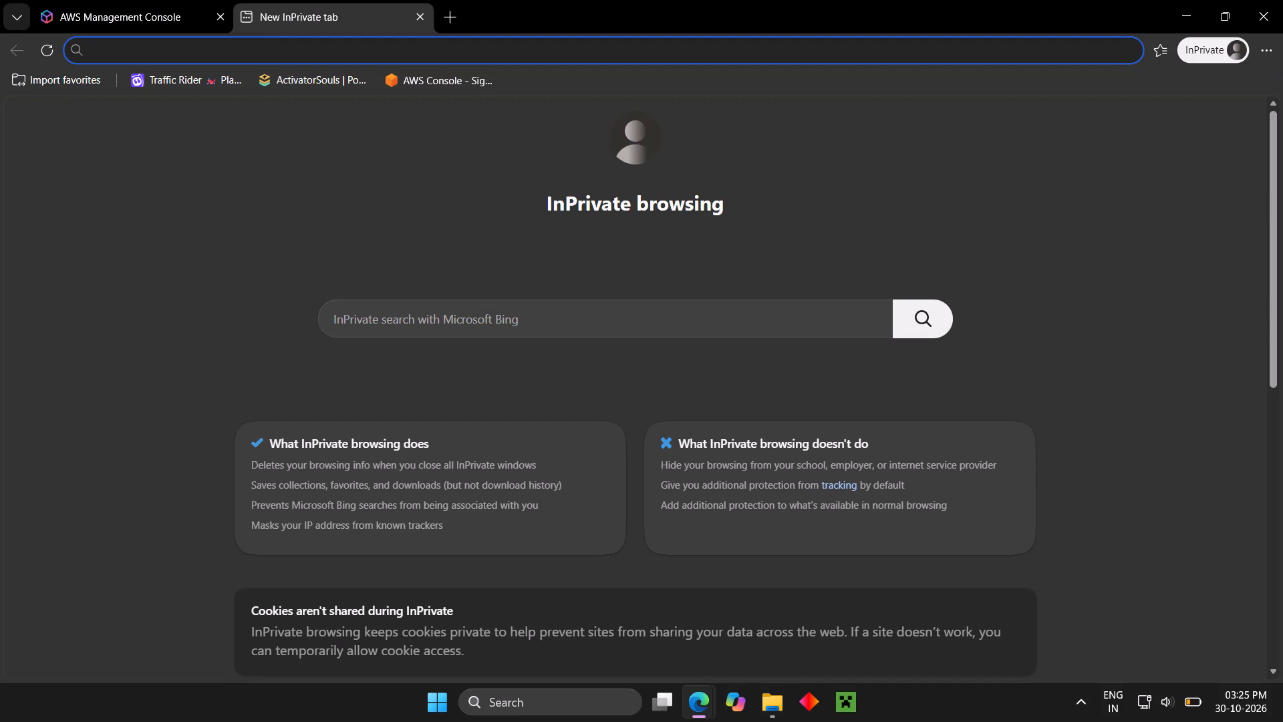
pyautogui.write('wh')
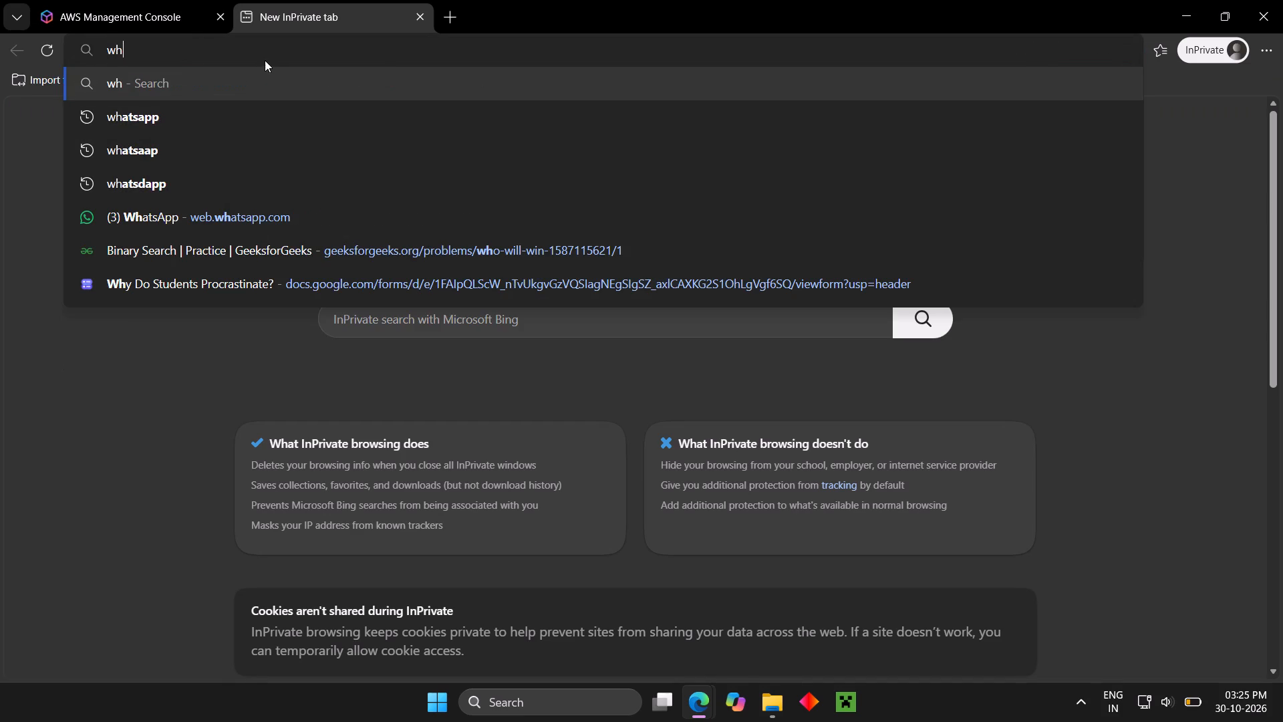
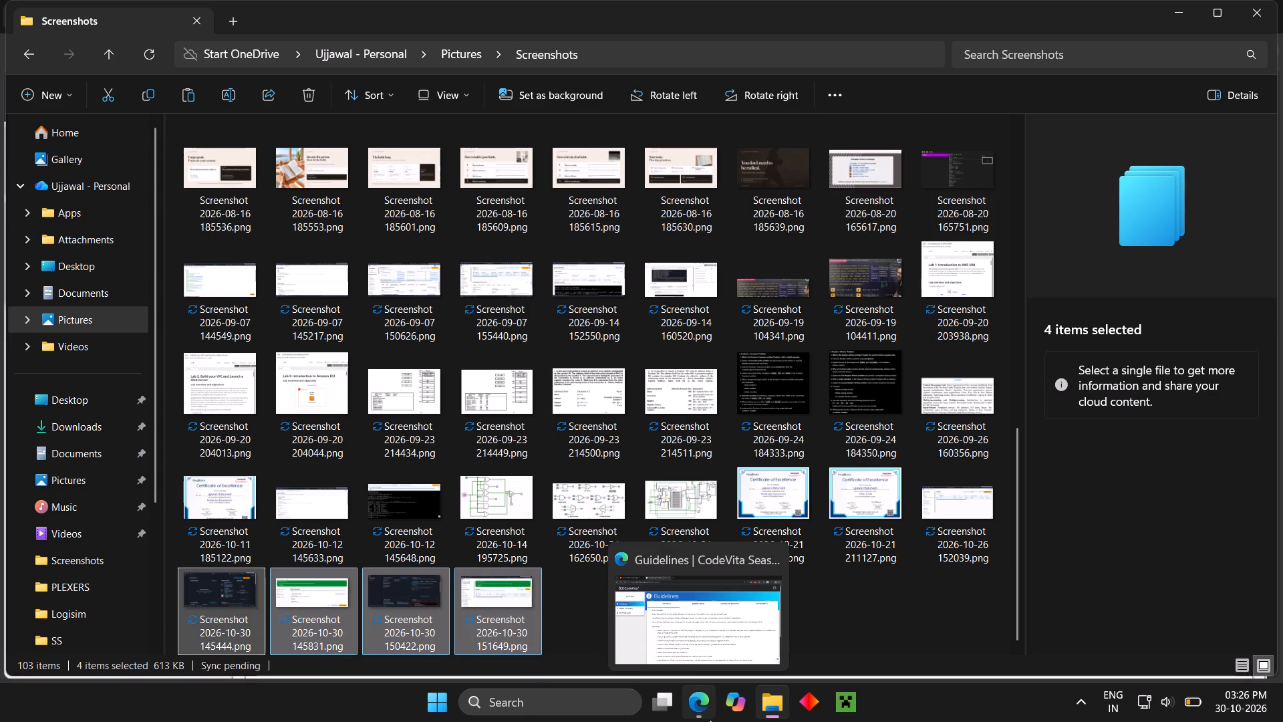
# Switch to the Microsoft Edge window with CodeVita and replace its Guidelines tab with a new tab.
pyautogui.click(692, 663)
pyautogui.click(450, 8)
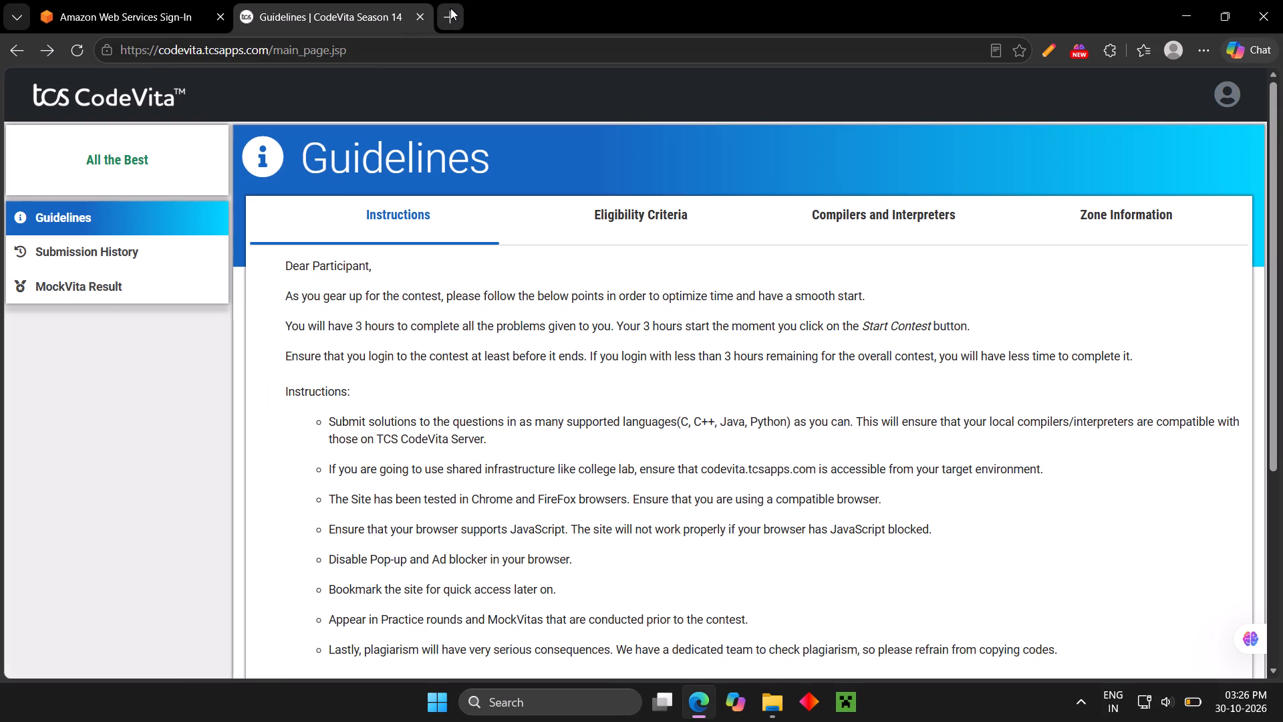
pyautogui.click(426, 17)
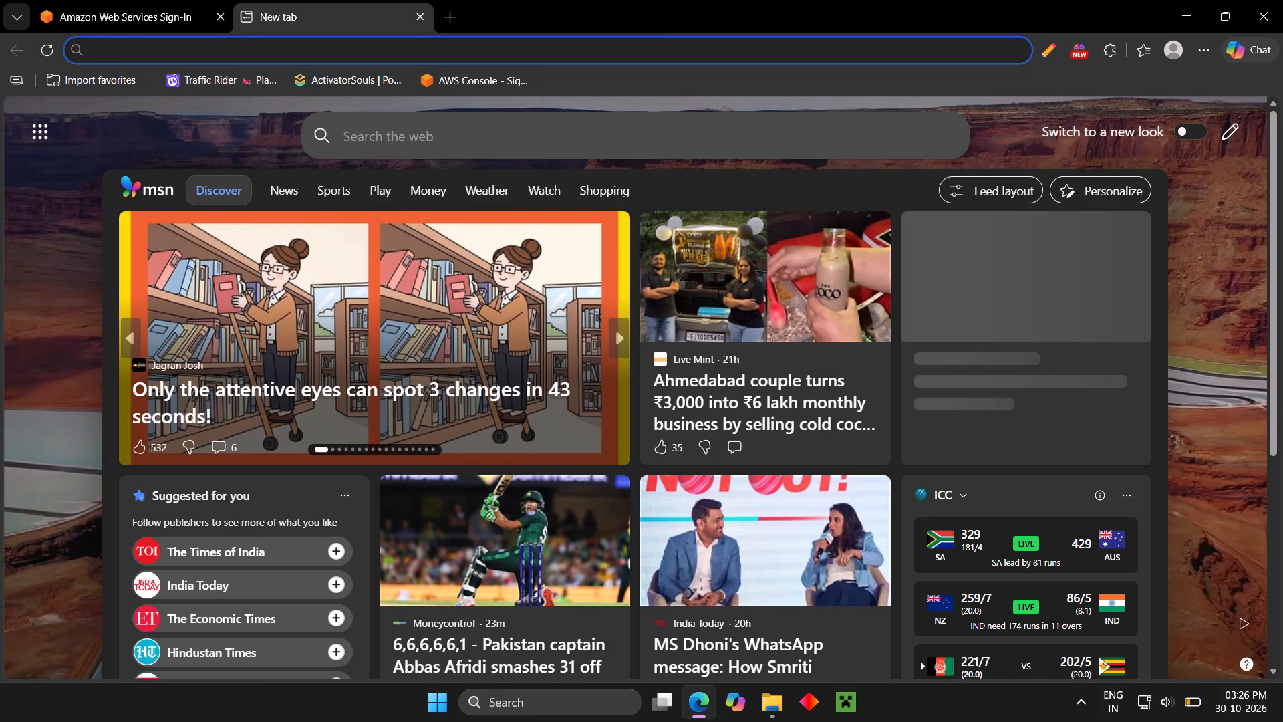
# Search the web for "whatsapp" from the new tab page.
pyautogui.click(447, 130)
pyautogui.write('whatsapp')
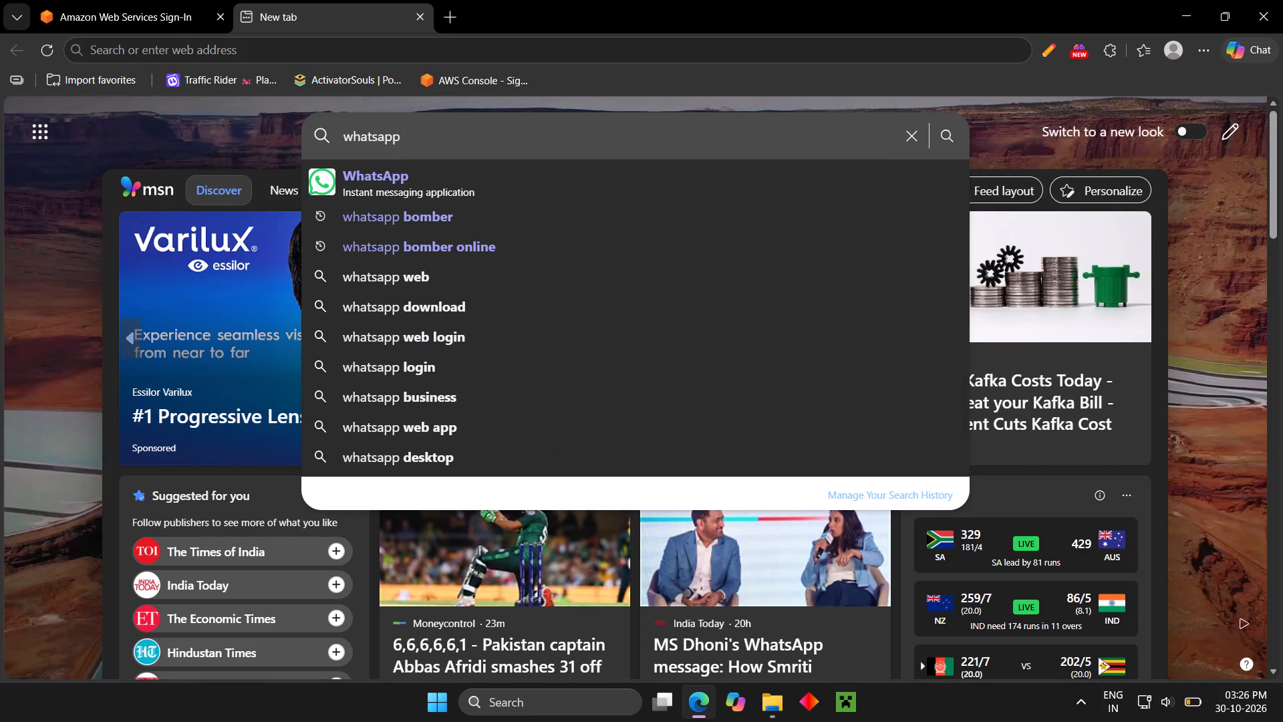
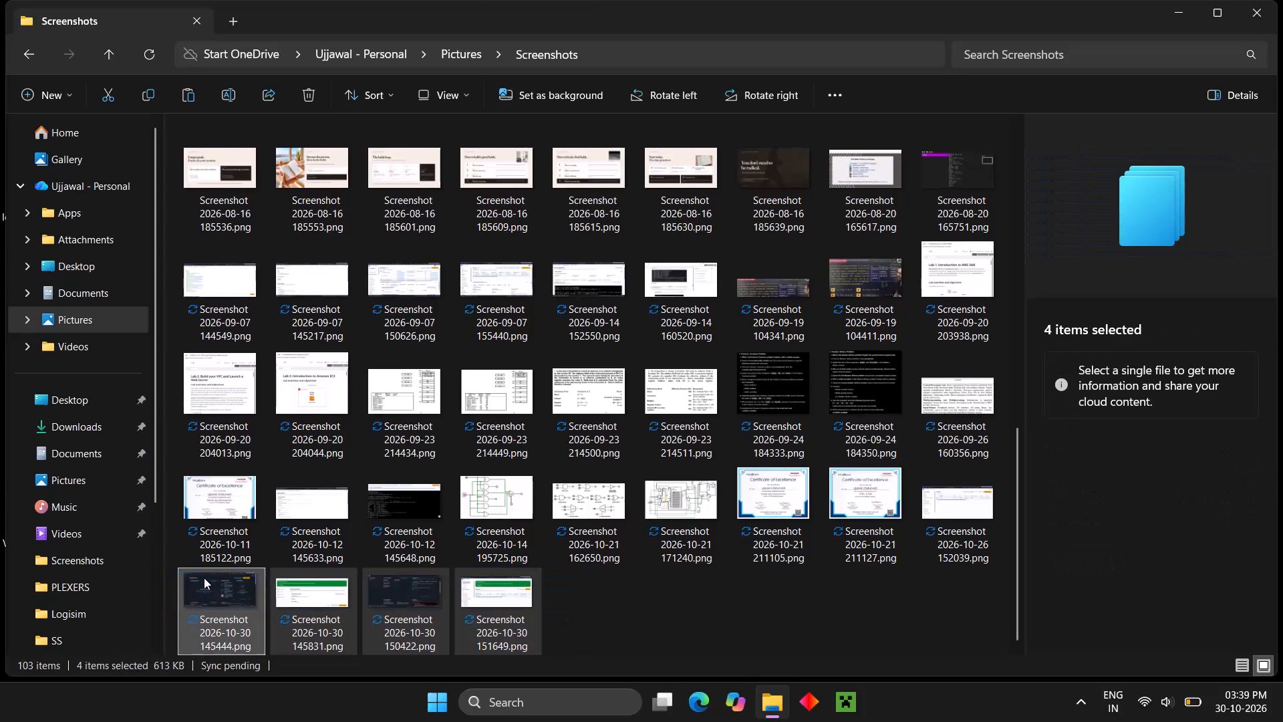
# Deselect the four screenshots and close the Screenshots folder window.
pyautogui.click(662, 592)
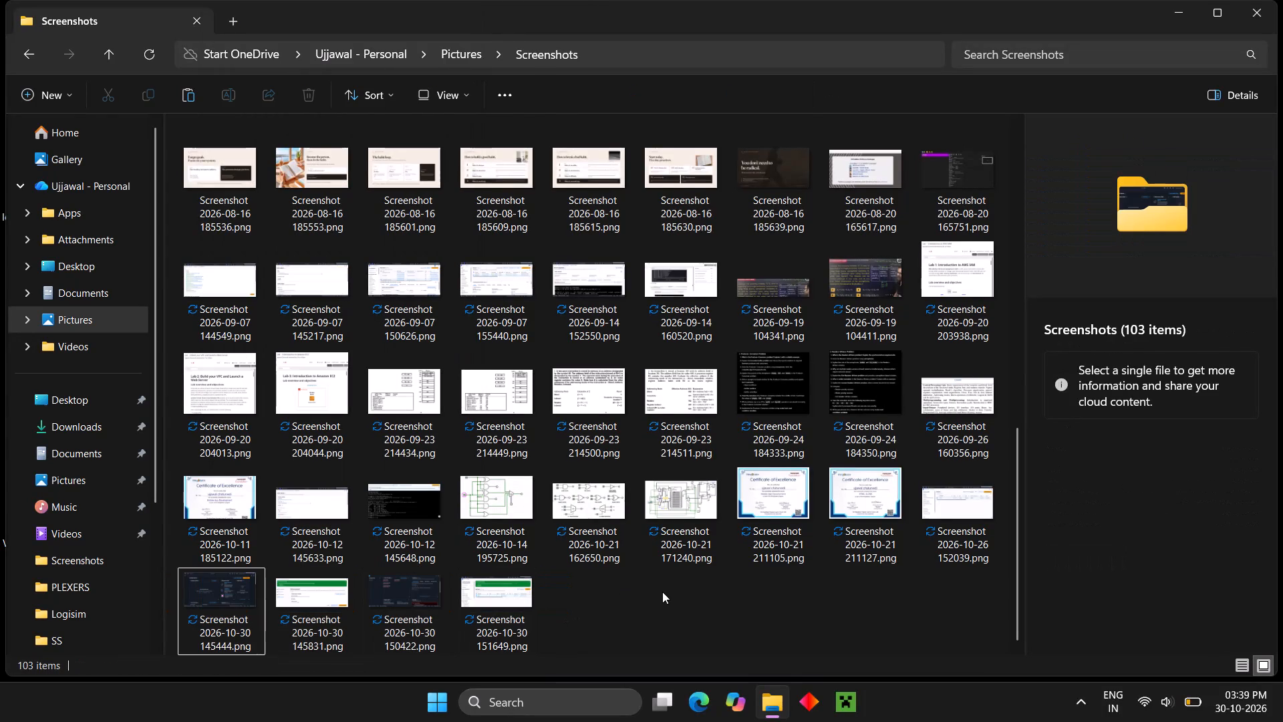
pyautogui.click(662, 592)
pyautogui.click(1254, 10)
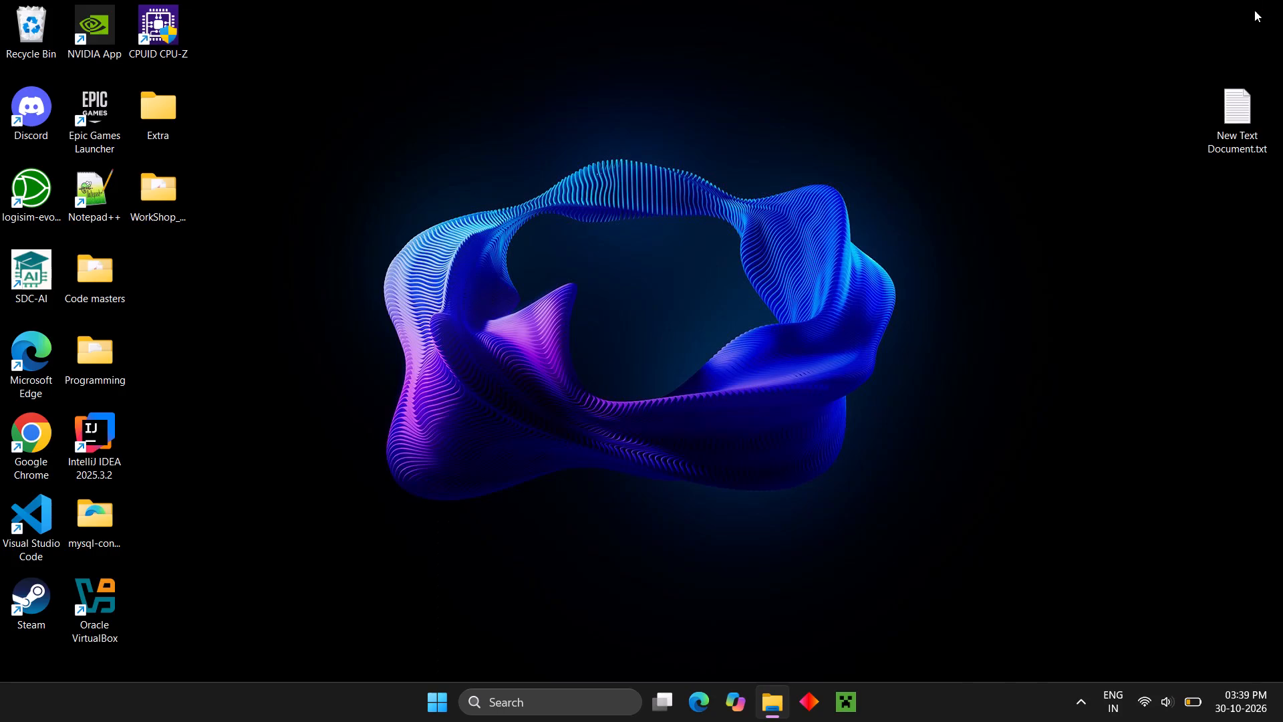
# Shut down the computer.
pyautogui.click(434, 721)
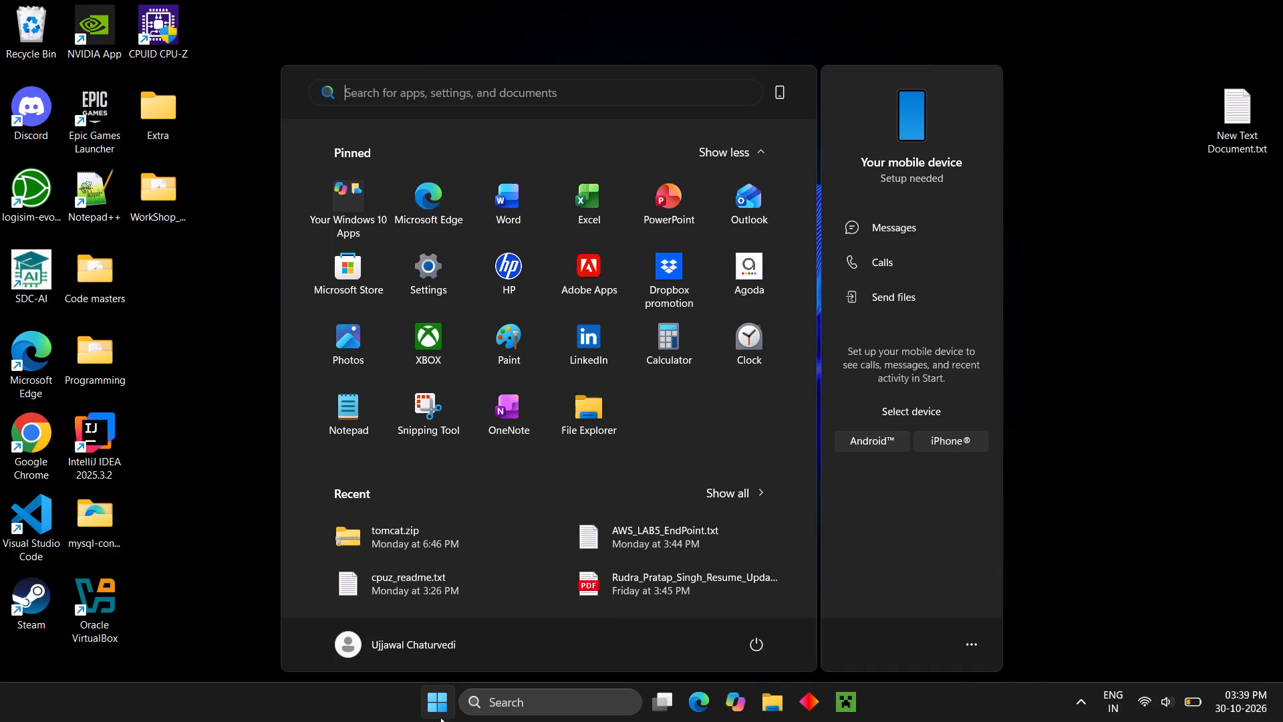
pyautogui.click(764, 632)
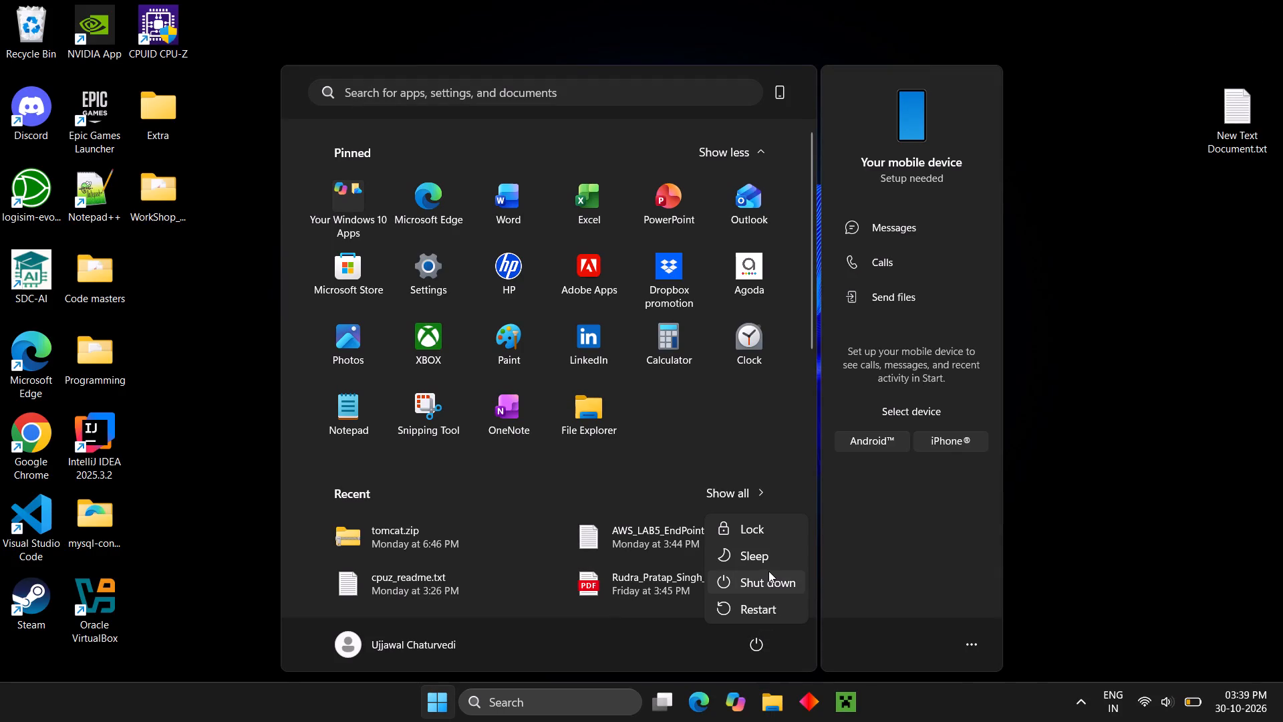
pyautogui.click(770, 583)
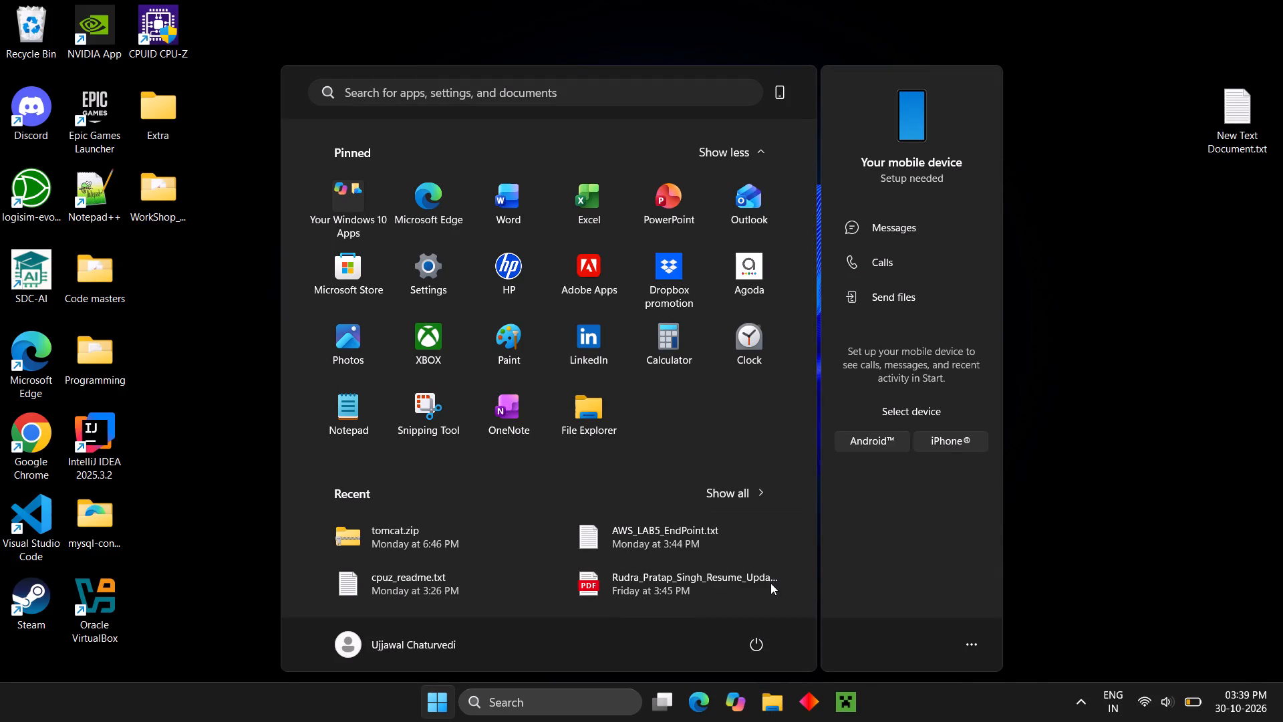